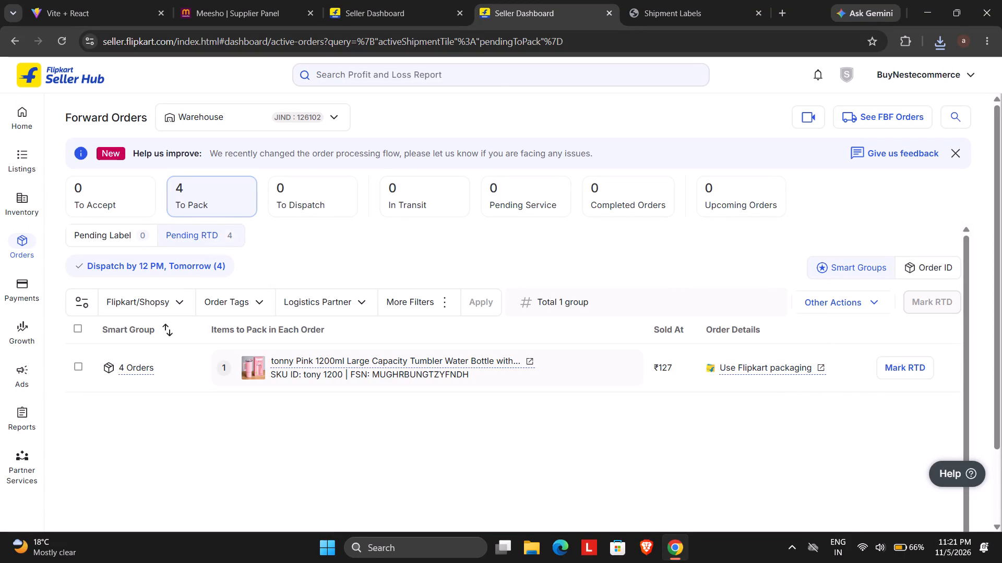
Search Google for "meesho label" in a new tab and open the Pi7 Crop Meesho Labels Online tool.
click(260, 1)
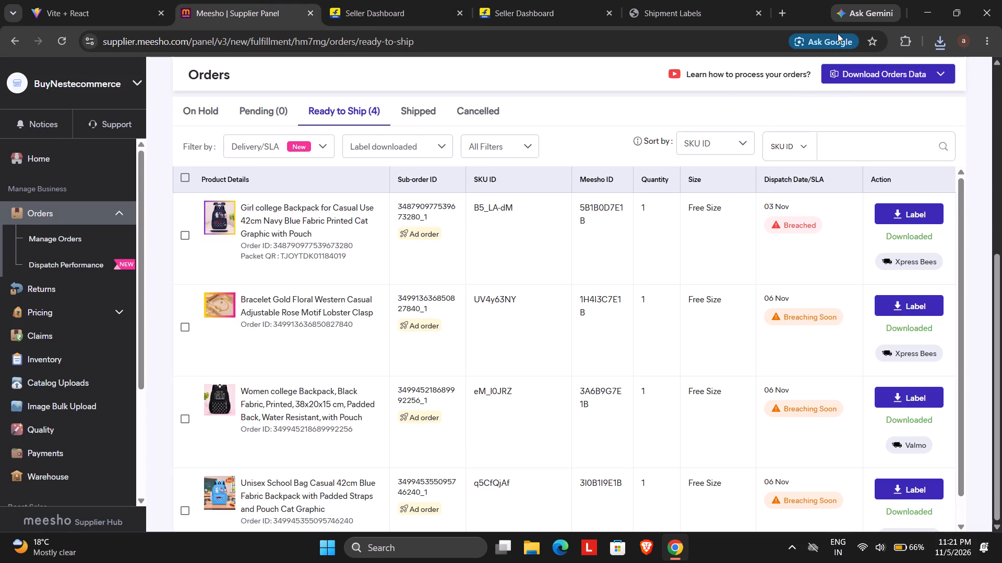
click(783, 13)
click(751, 34)
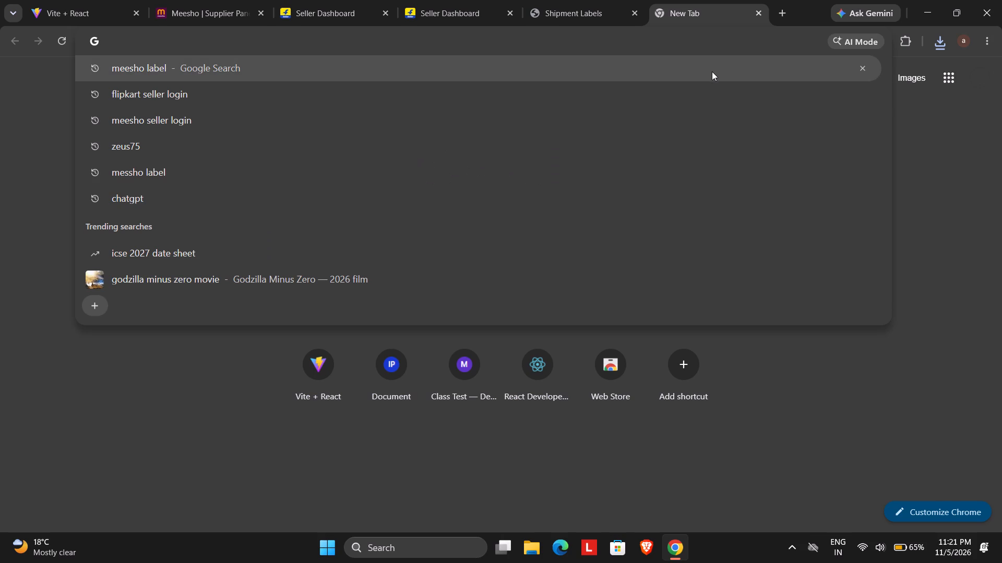
click(712, 71)
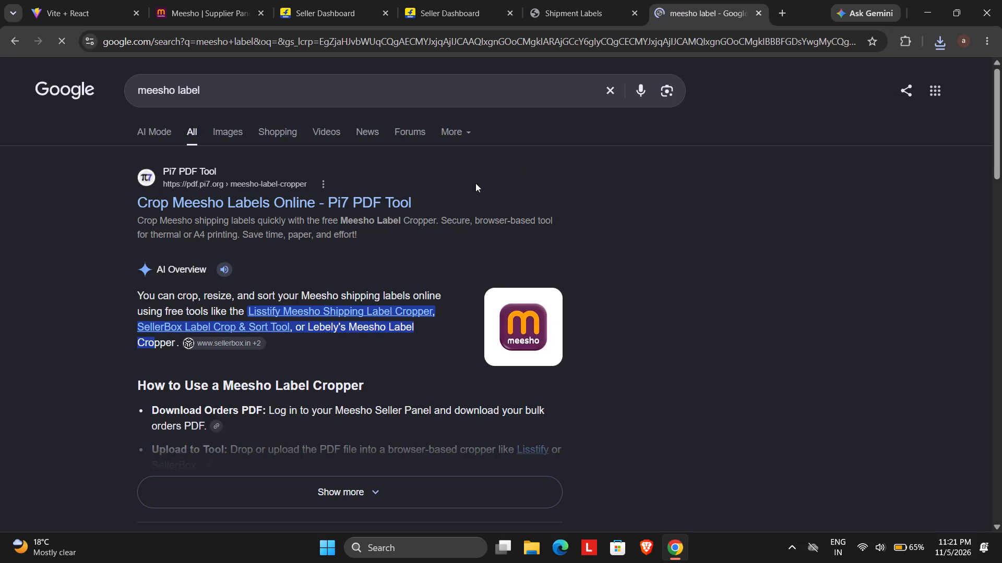
click(396, 199)
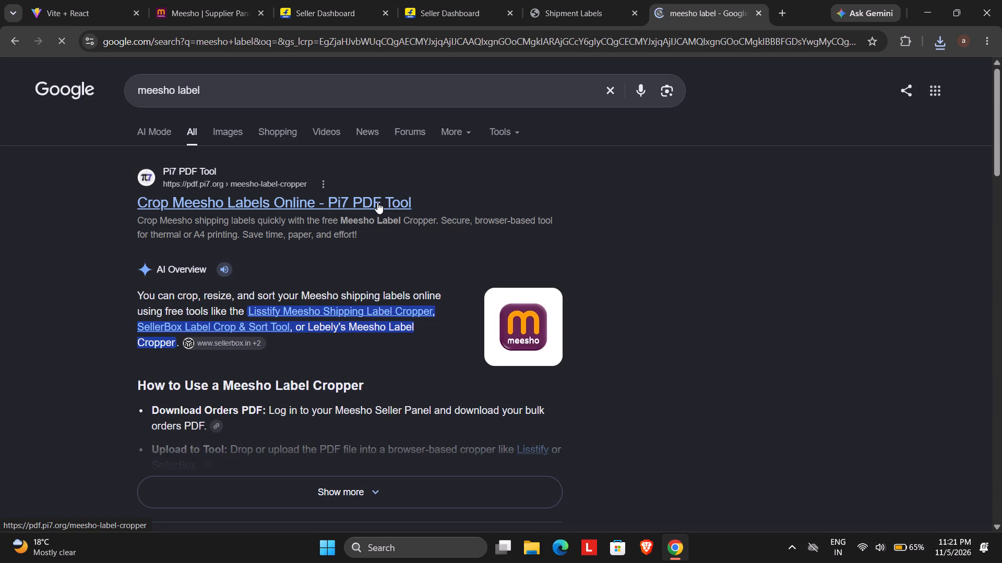
click(377, 202)
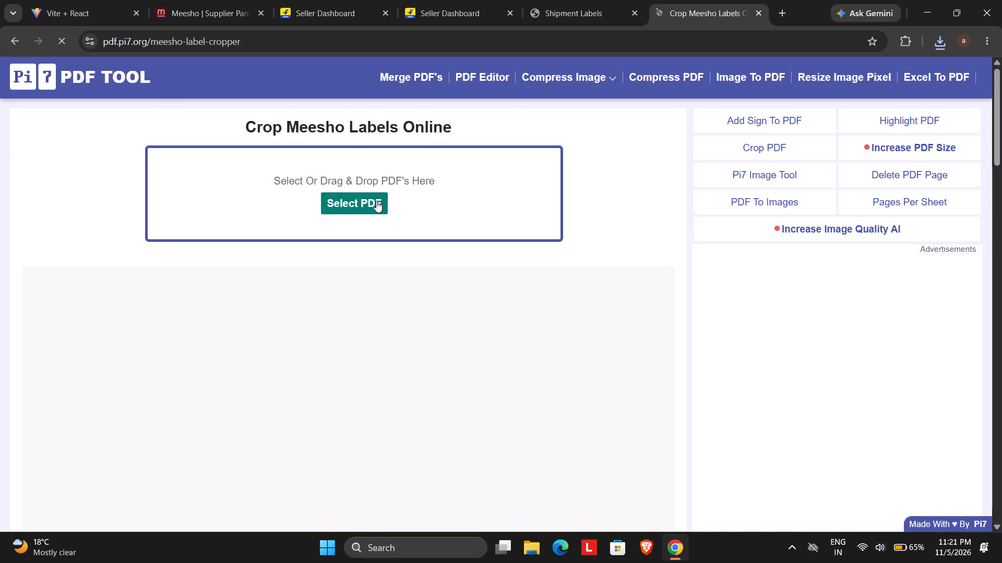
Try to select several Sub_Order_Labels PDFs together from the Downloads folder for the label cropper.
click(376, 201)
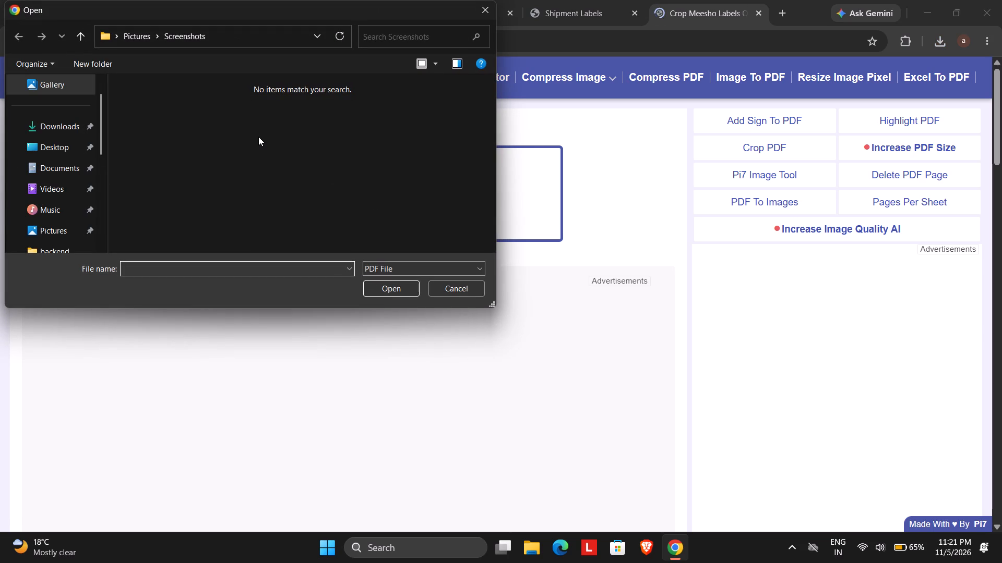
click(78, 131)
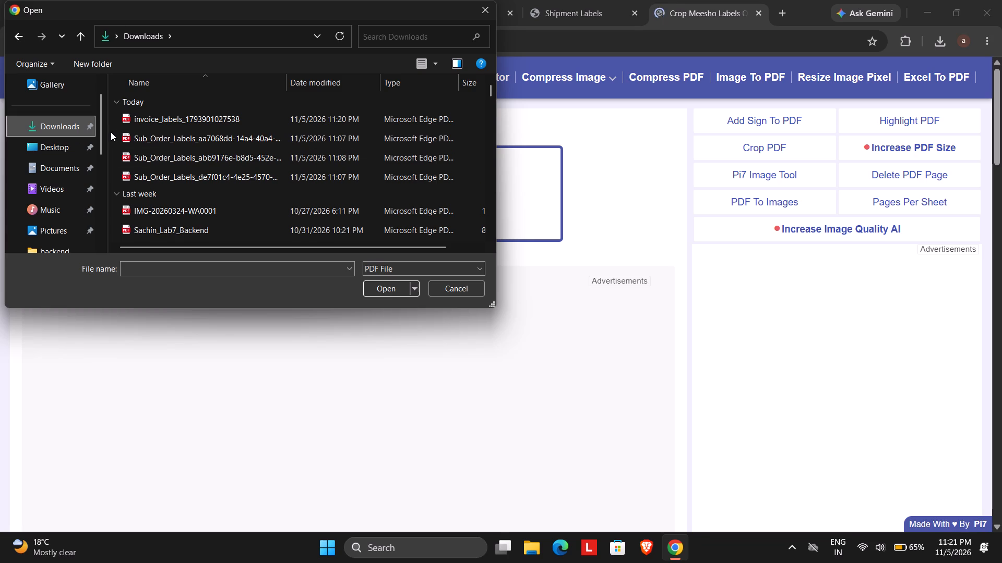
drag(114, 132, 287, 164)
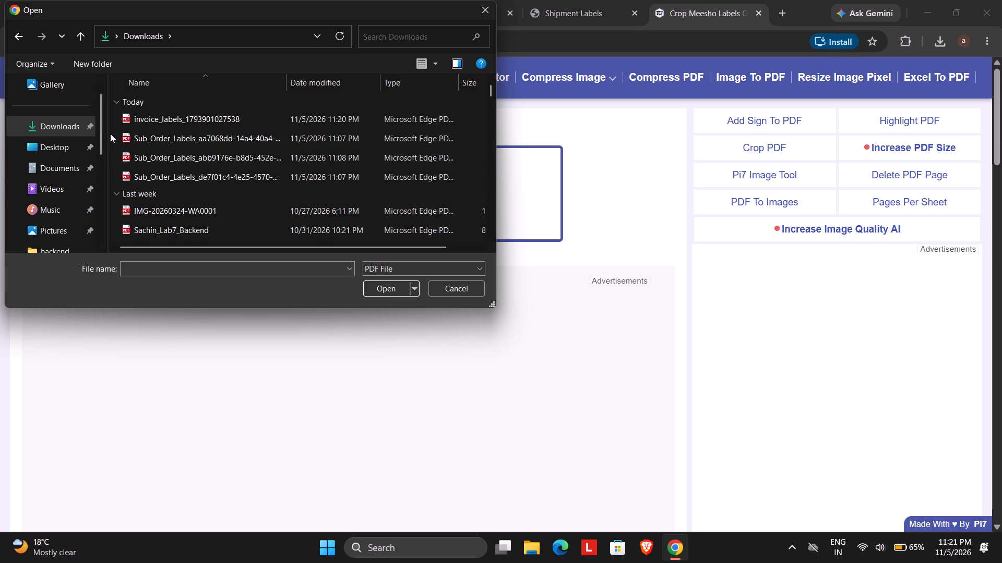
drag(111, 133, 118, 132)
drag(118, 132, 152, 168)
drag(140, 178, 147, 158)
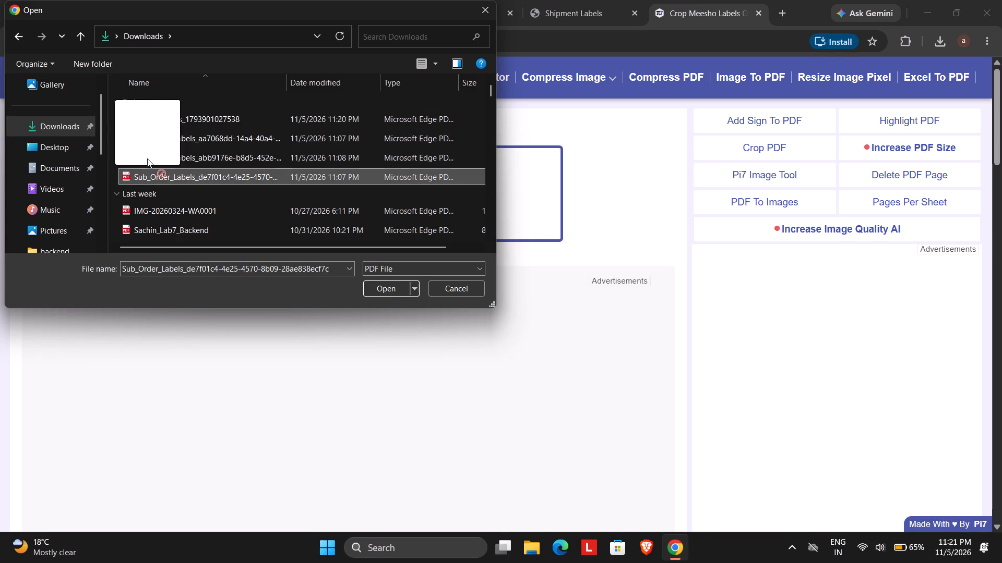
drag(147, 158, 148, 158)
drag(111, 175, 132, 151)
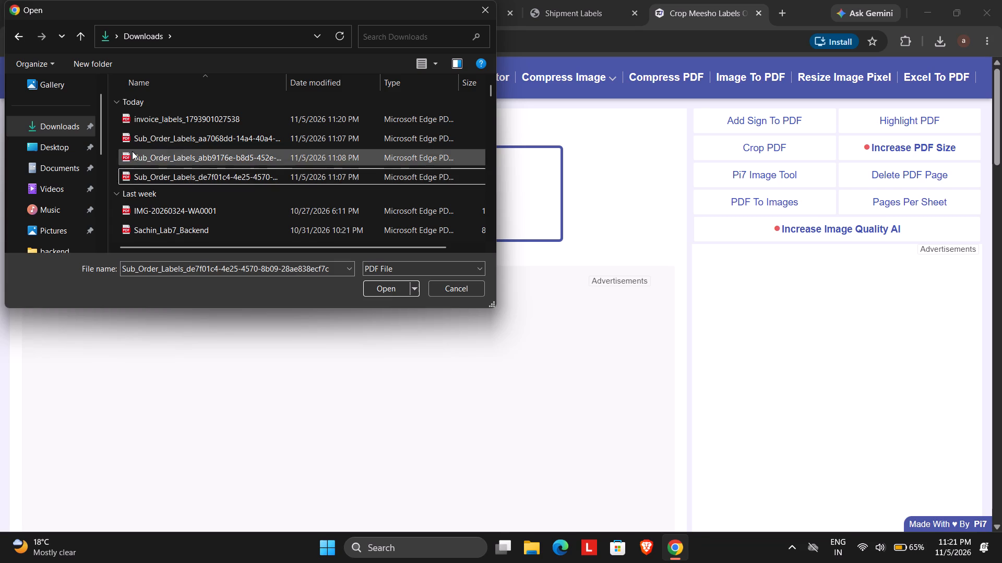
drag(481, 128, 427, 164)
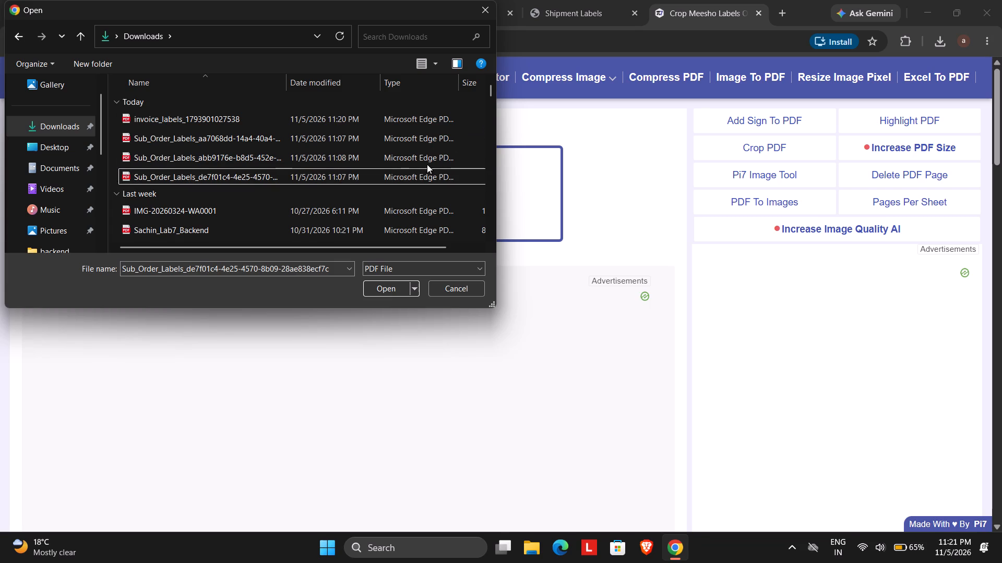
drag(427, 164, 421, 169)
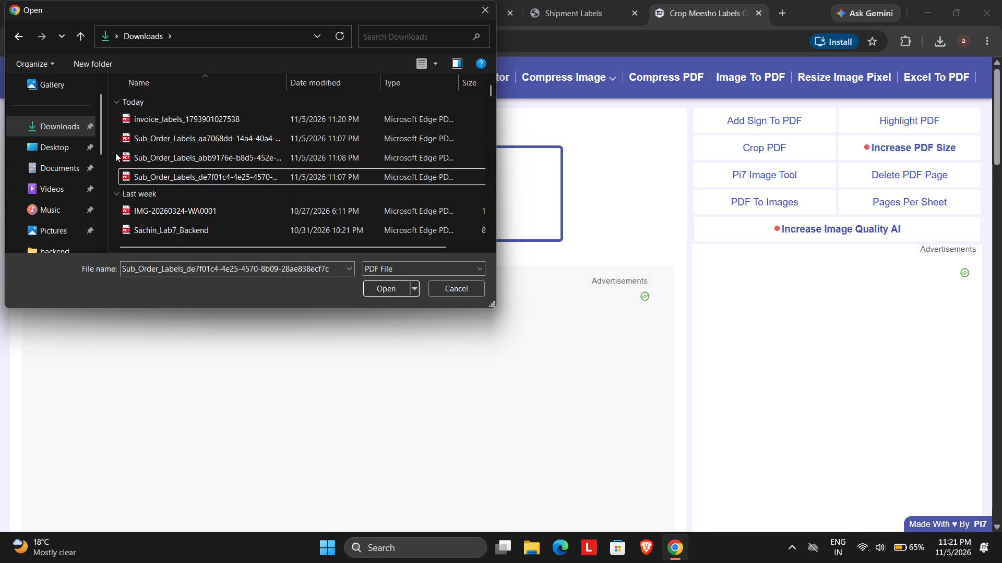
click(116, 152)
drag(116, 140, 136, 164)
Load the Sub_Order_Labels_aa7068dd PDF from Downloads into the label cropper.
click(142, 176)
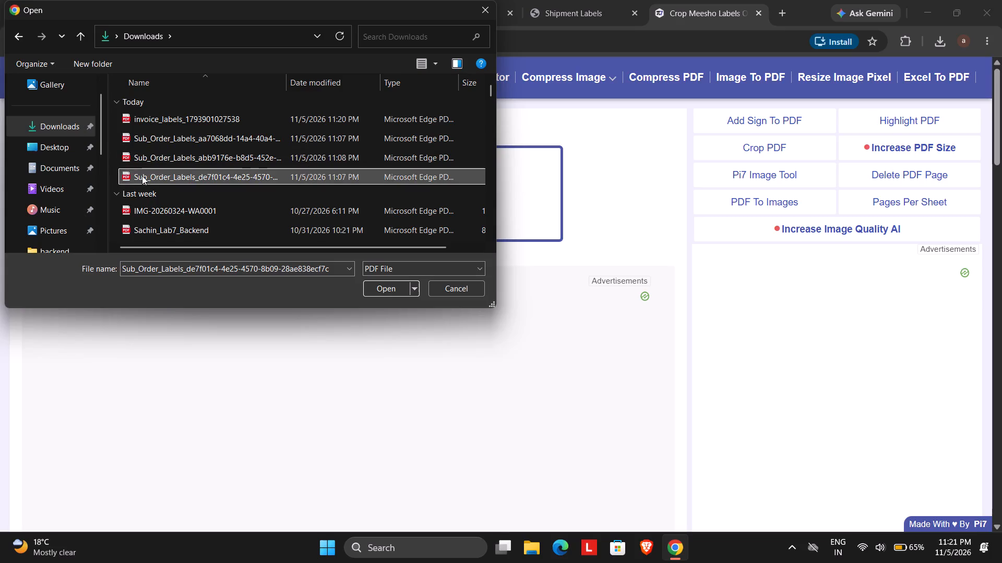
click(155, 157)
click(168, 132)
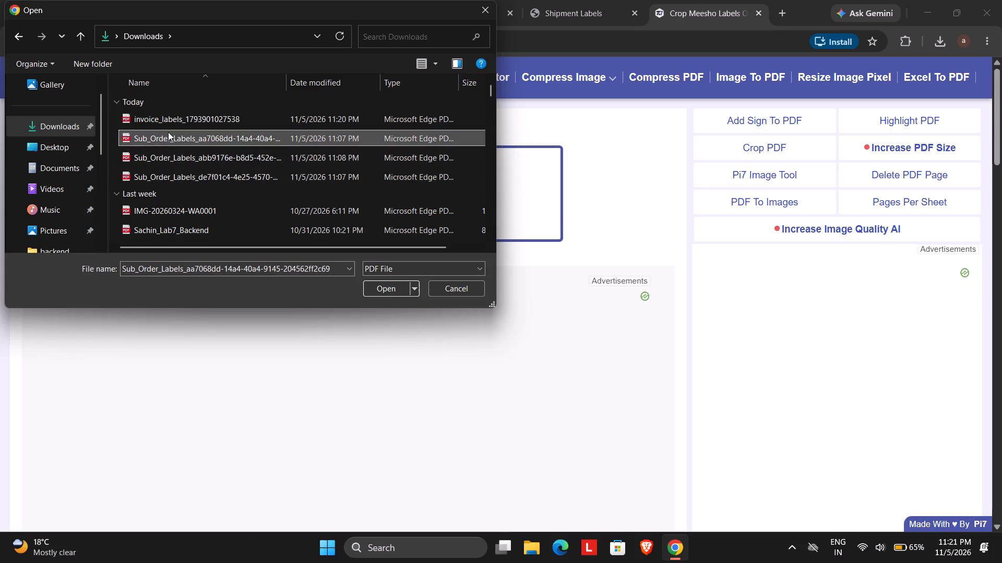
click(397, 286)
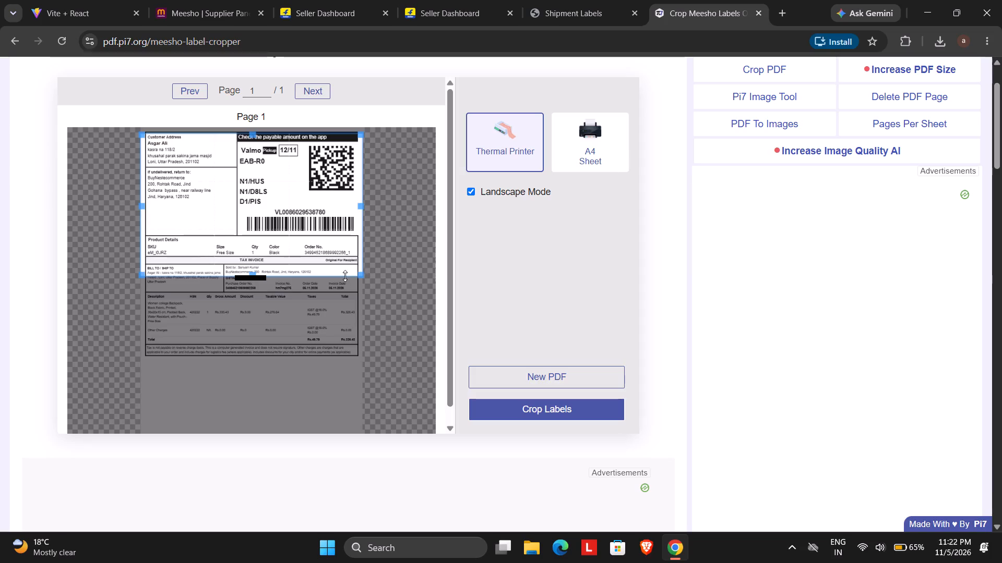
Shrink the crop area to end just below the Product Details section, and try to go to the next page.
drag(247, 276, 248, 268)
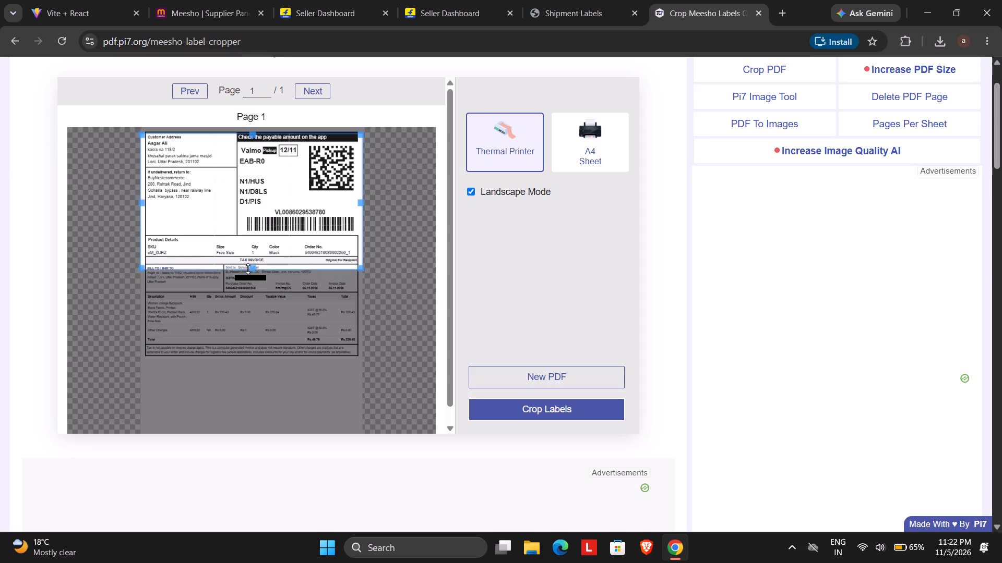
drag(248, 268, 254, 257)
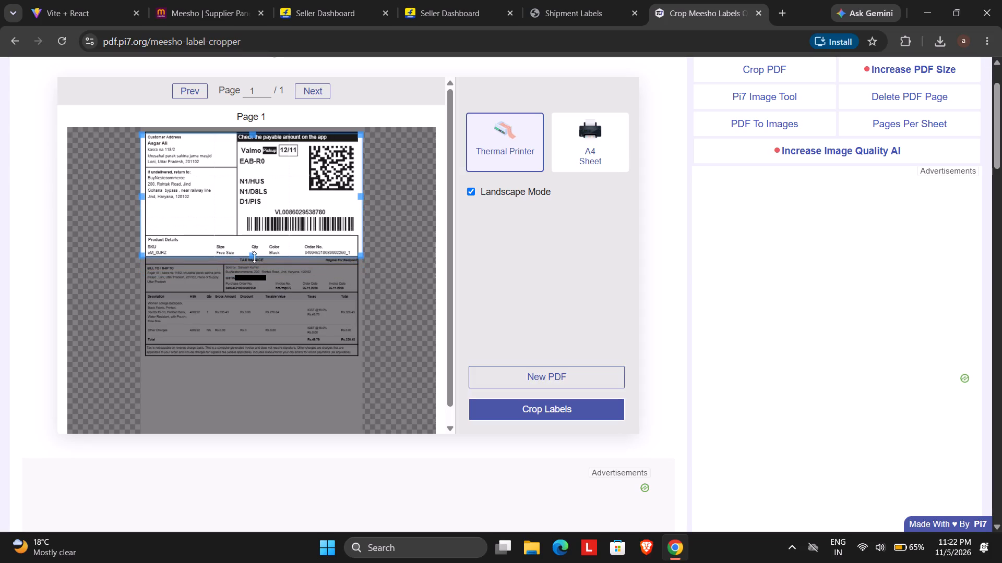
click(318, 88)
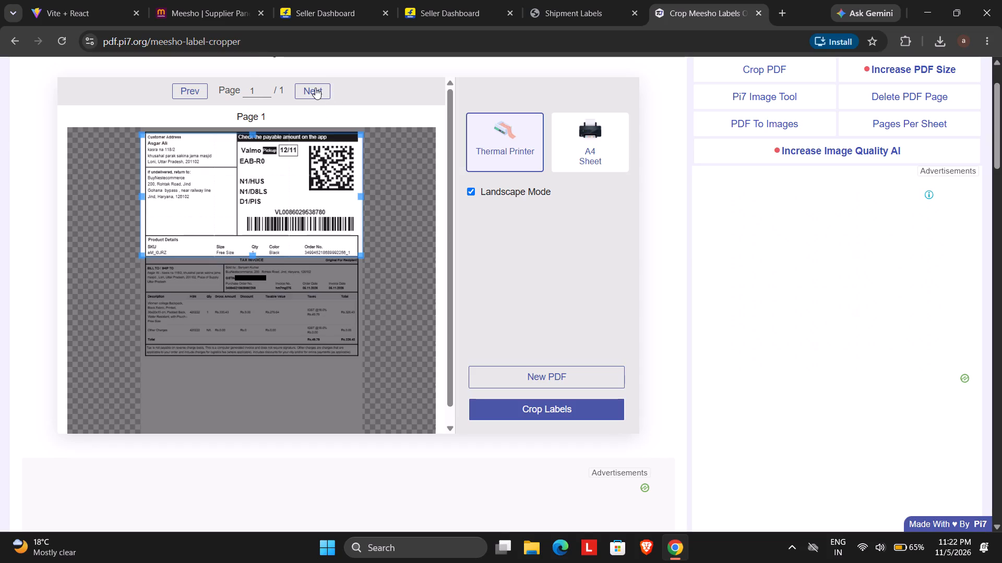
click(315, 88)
Set the label output format to A4 Sheet.
click(603, 163)
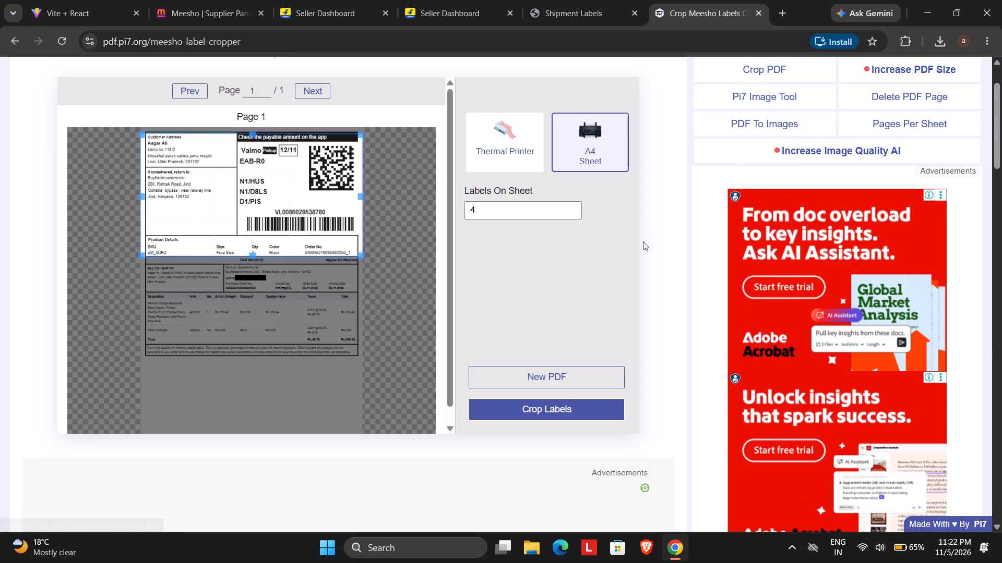
Replace the loaded file with the Sub_Order_Labels_abb9176e PDF from Downloads.
click(536, 371)
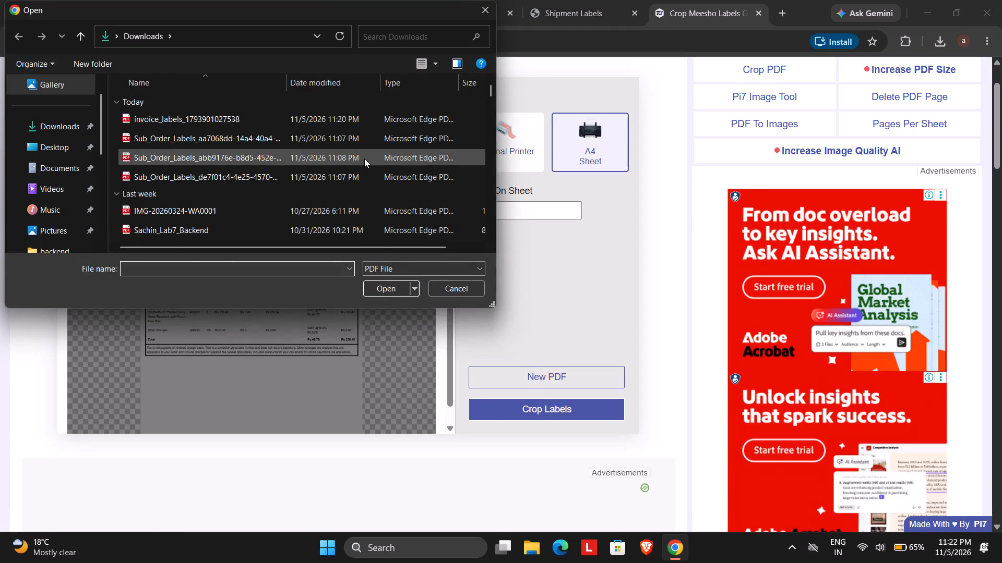
click(364, 158)
click(382, 288)
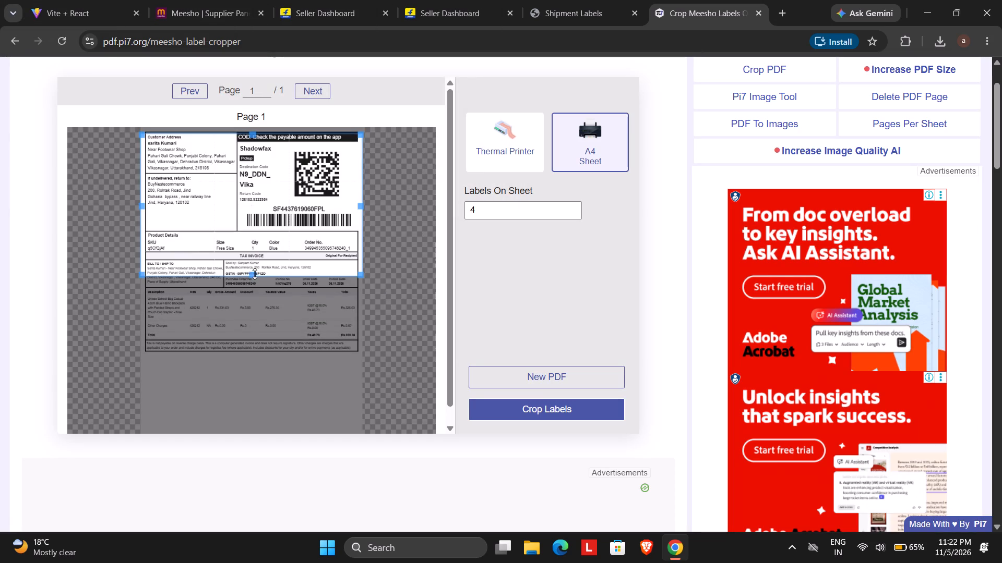
Crop the label to end just above the tax invoice section, generate the cropped PDF and open the downloaded file.
drag(255, 274, 261, 250)
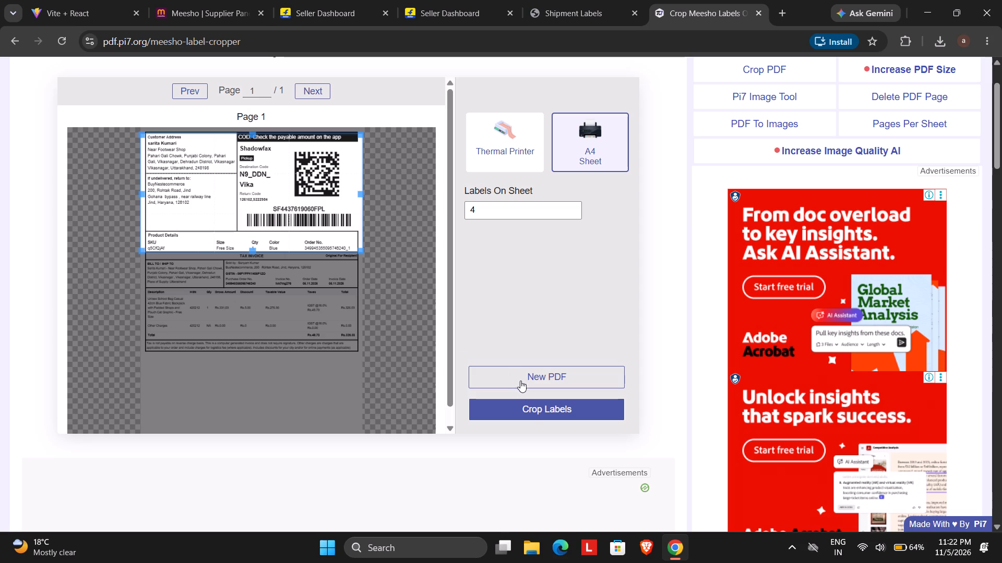
click(531, 405)
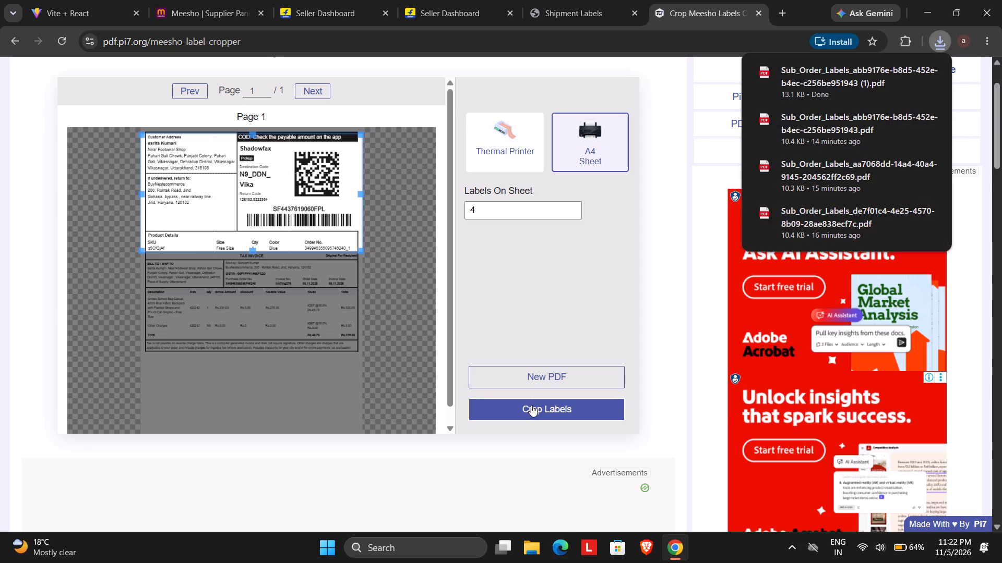
click(856, 93)
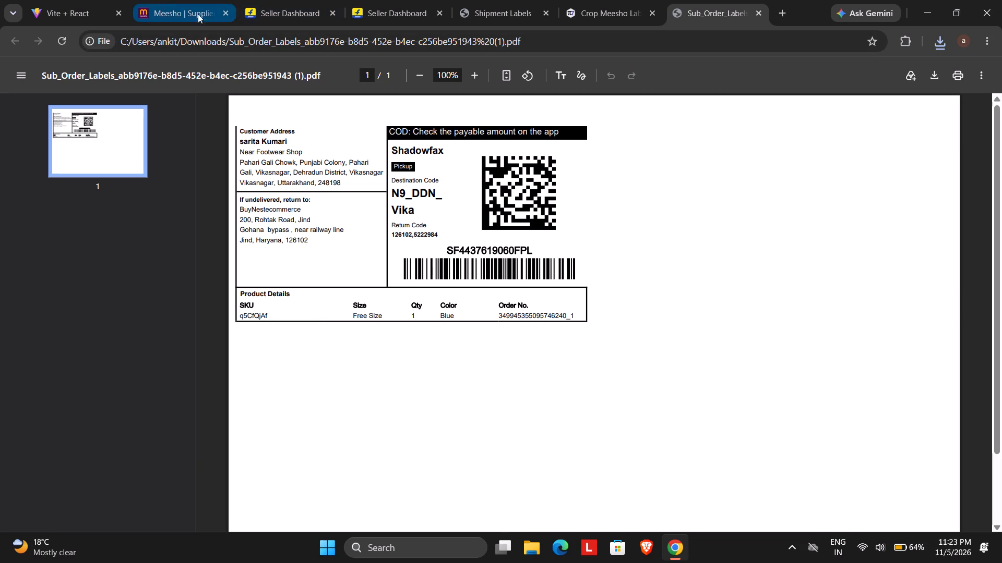
Search Google for "meesho label merge" in a new tab and open Pi7's Merge PDF tool through its label cropper page.
click(786, 13)
click(713, 44)
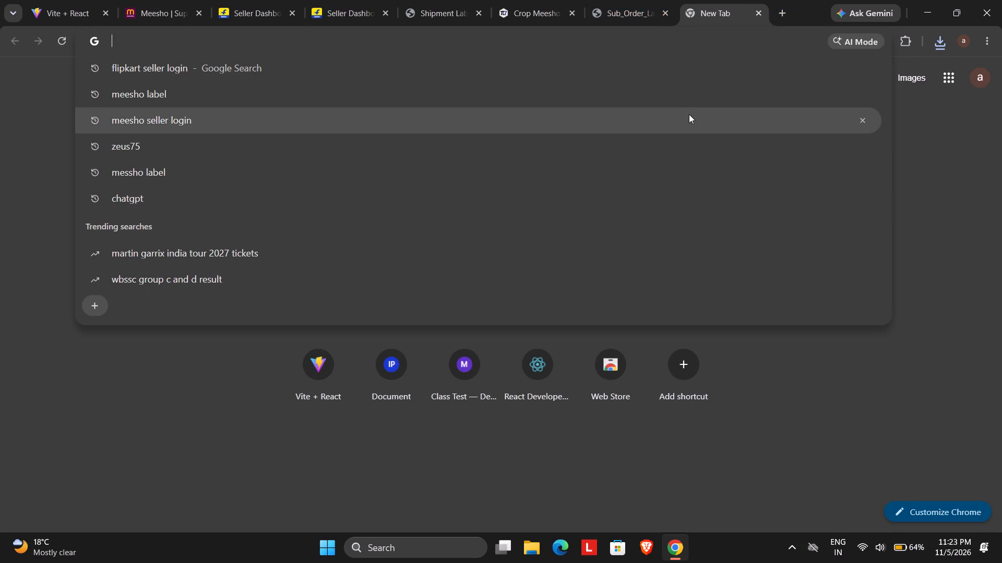
click(691, 93)
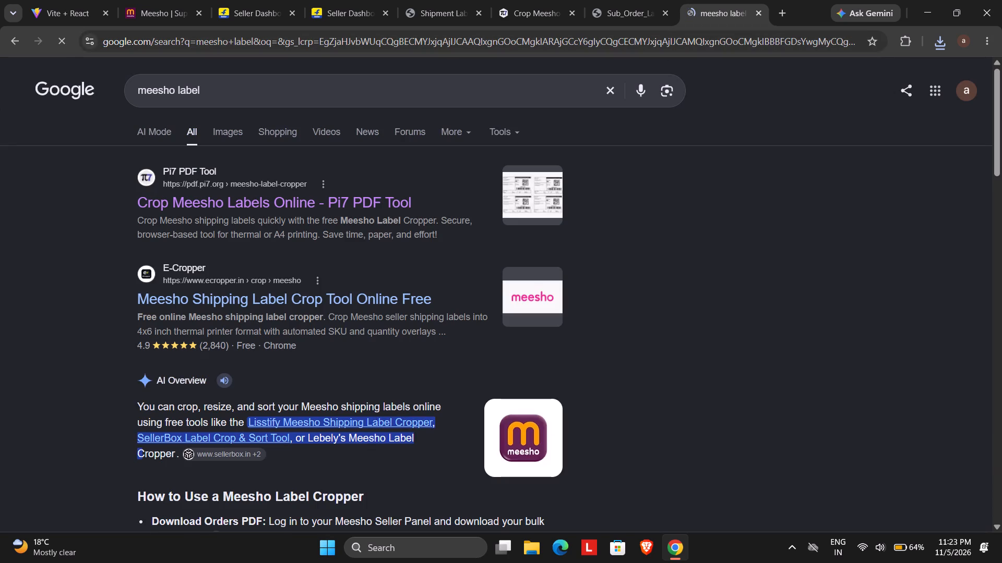
click(531, 92)
key(space)
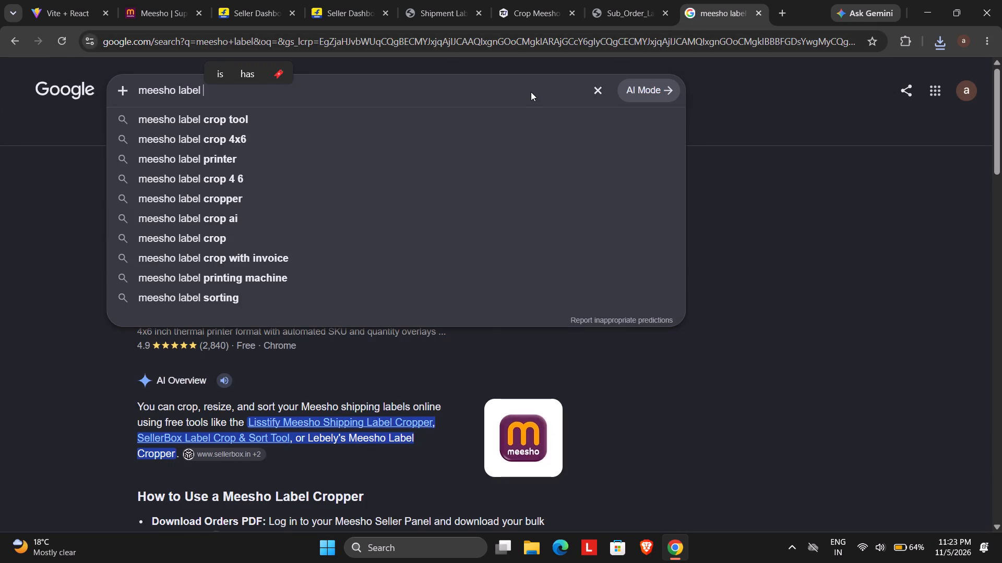
key(m)
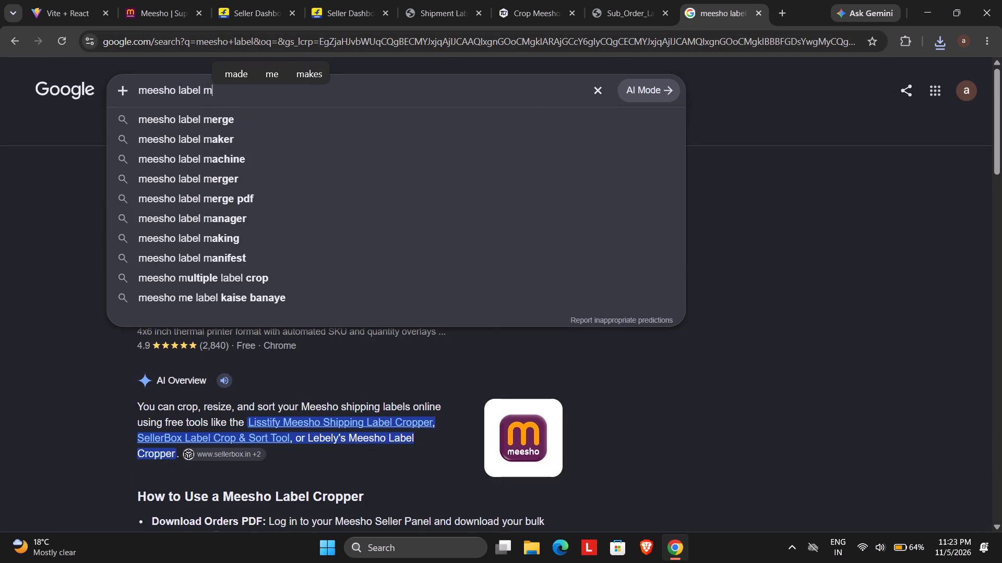
click(519, 127)
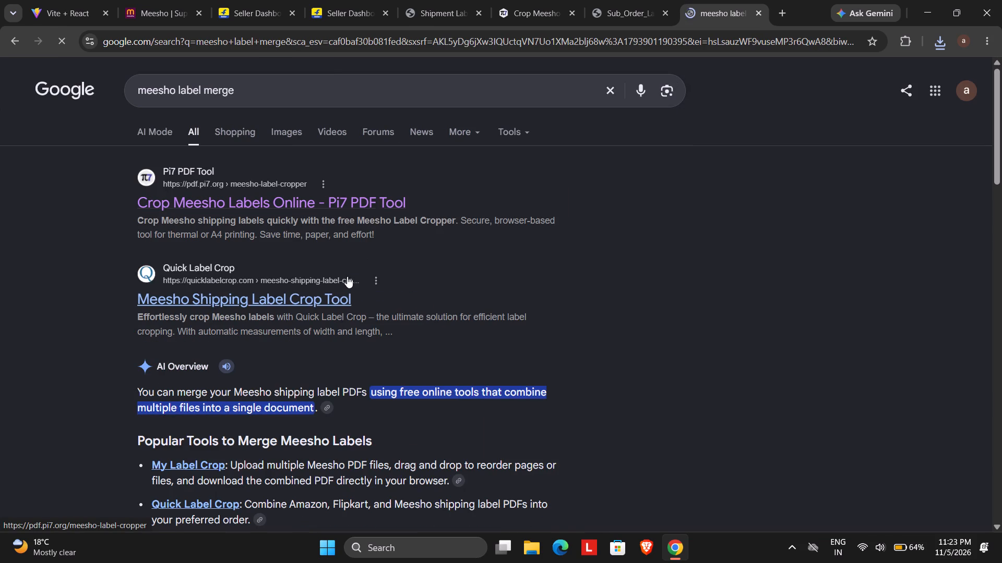
click(375, 202)
click(363, 201)
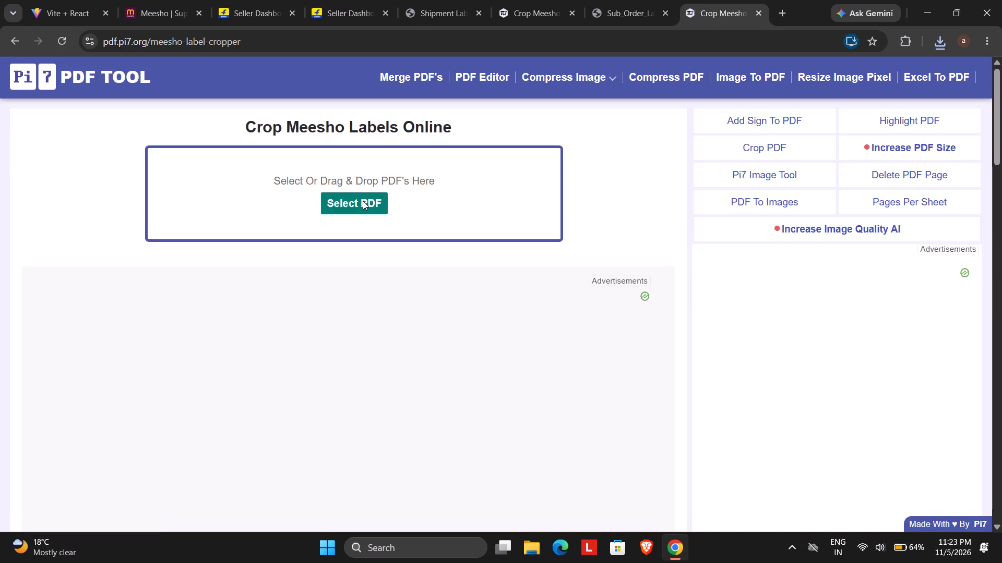
click(430, 78)
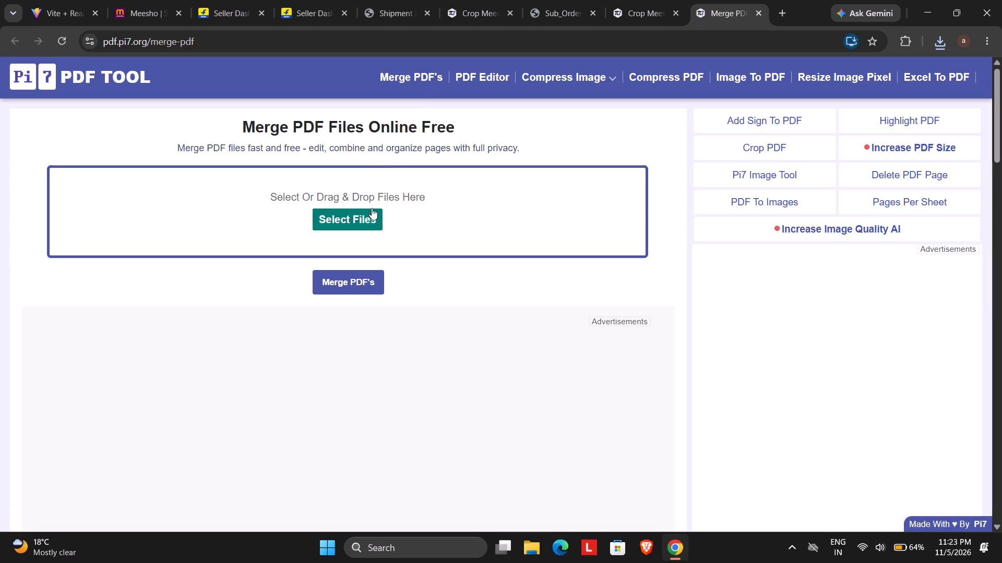
Load the Sub_Order_Labels_aa7068dd, the 11:08 PM Sub_Order_Labels_abb9176e and the Sub_Order_Labels_de7f01c4 PDFs from Downloads for merging, in that order.
click(367, 220)
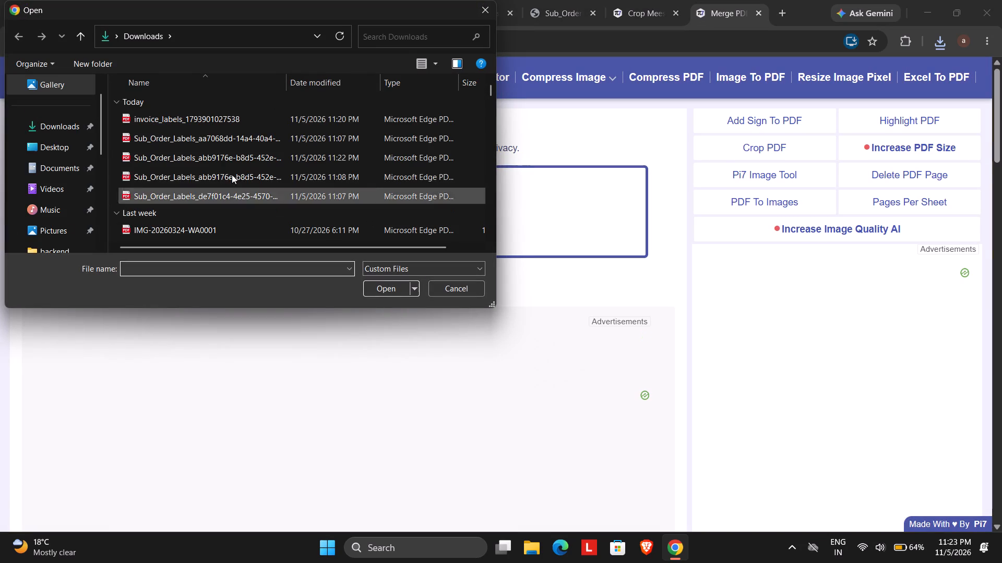
click(238, 136)
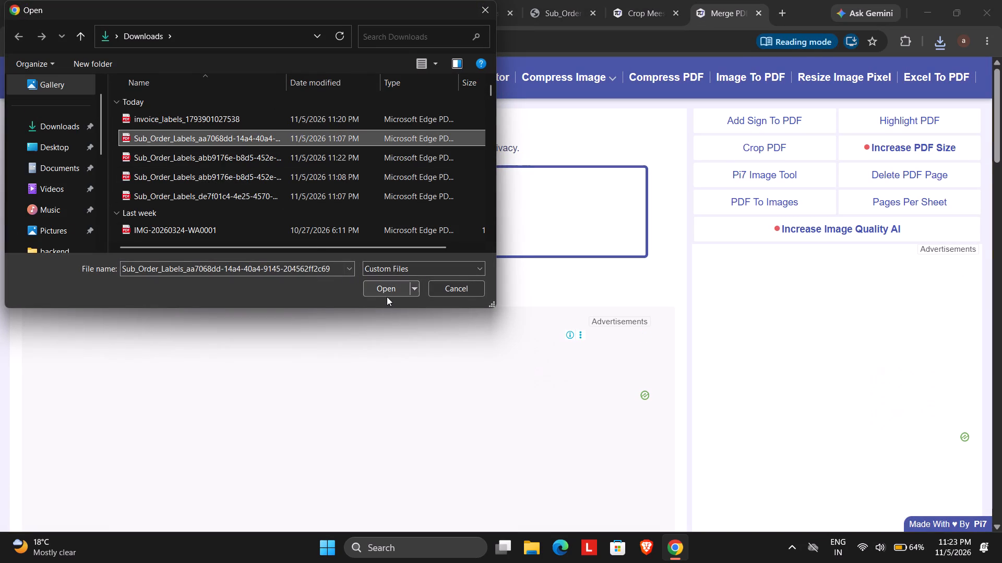
click(387, 297)
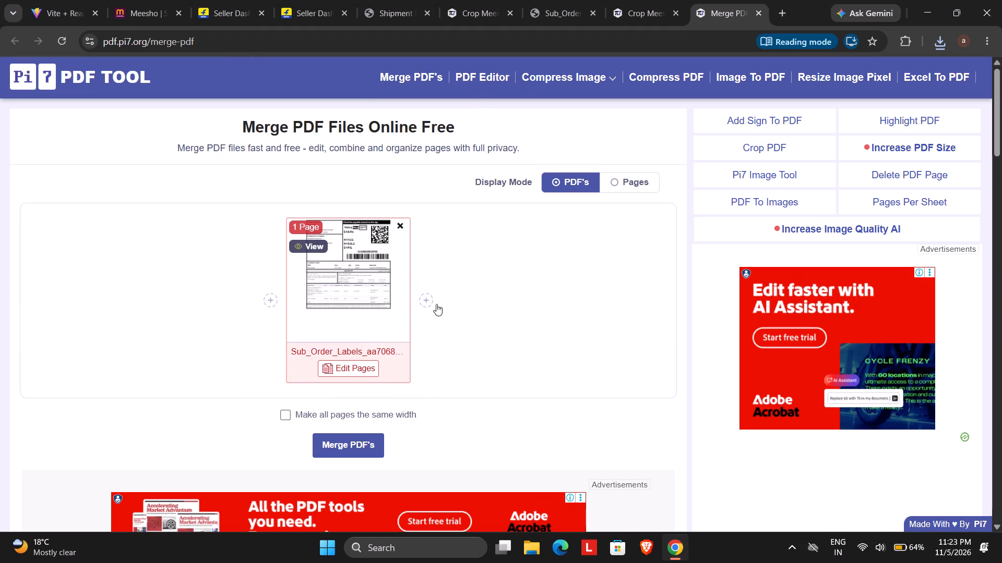
click(424, 296)
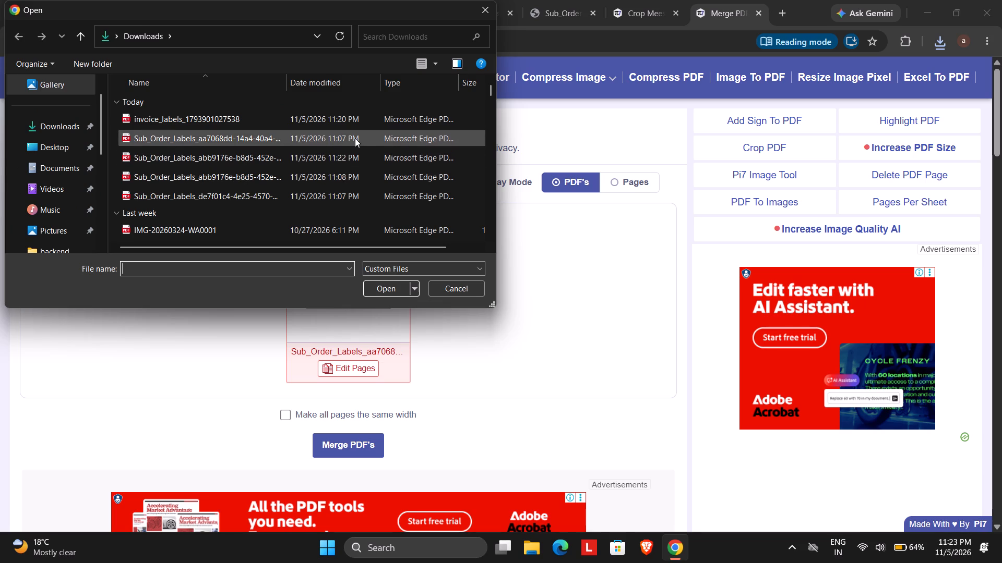
click(355, 178)
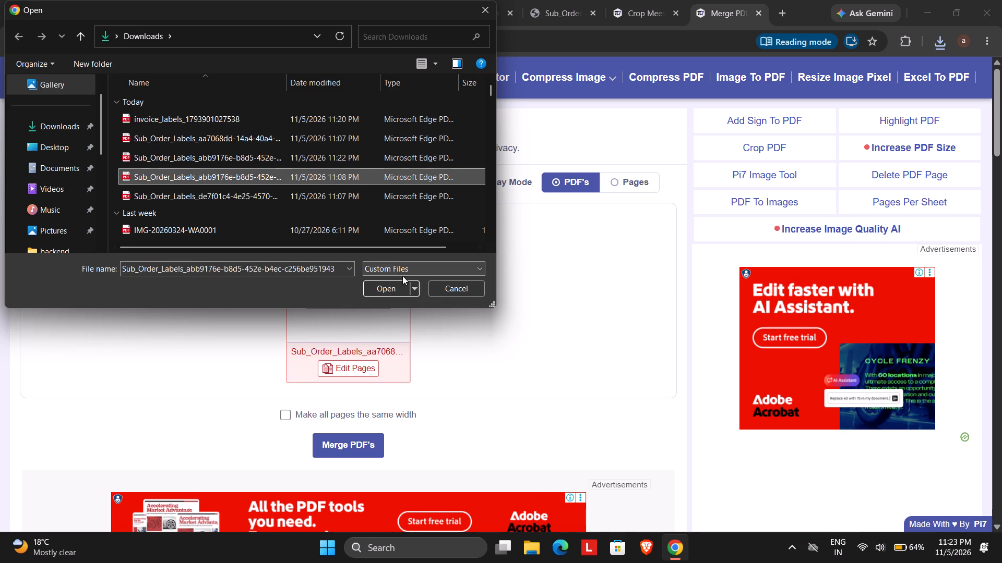
click(392, 287)
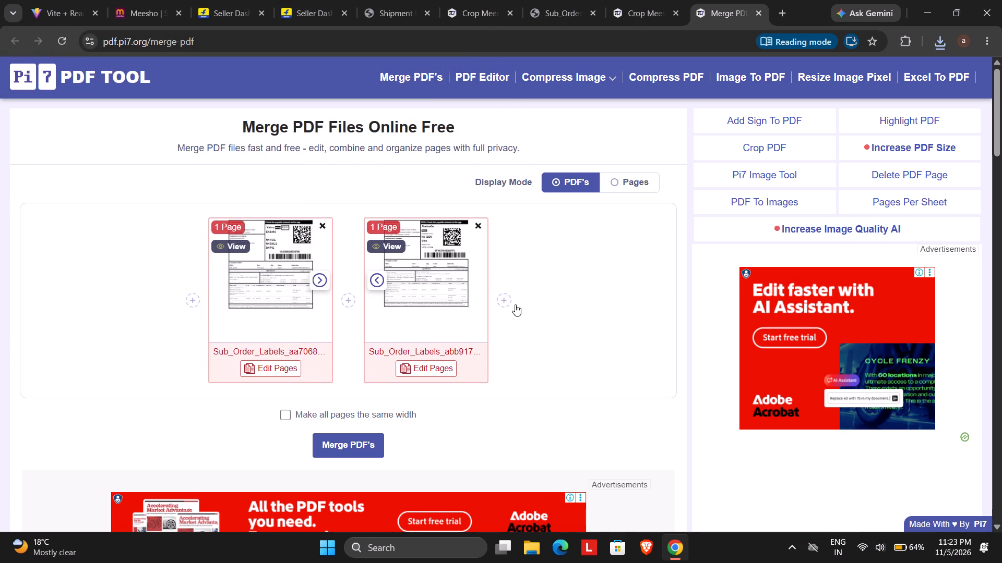
click(503, 300)
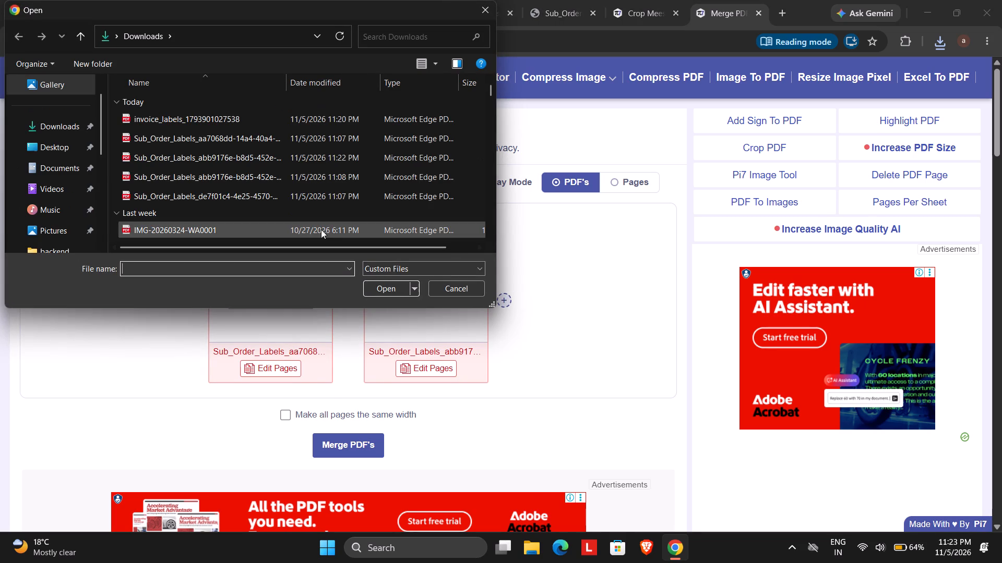
click(325, 199)
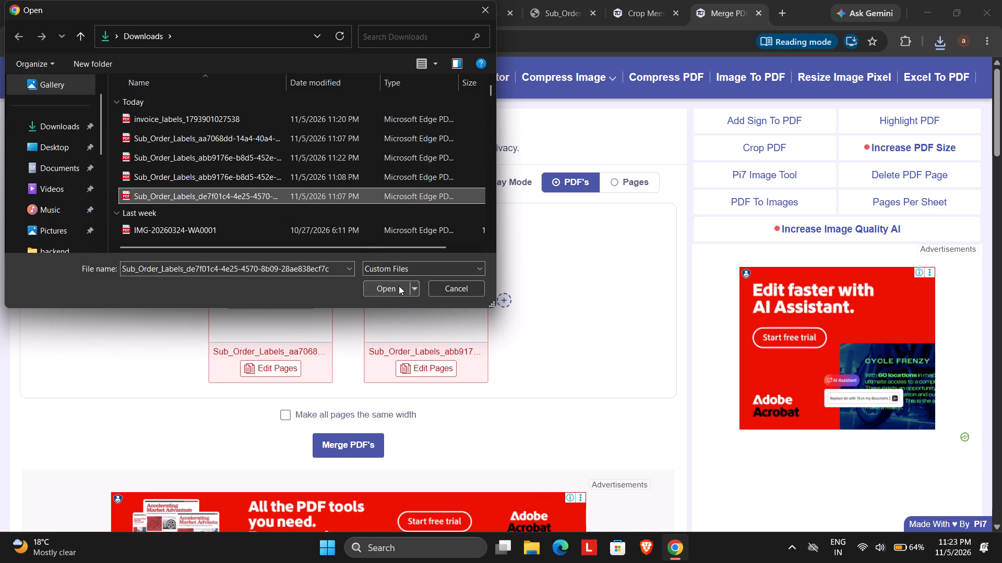
click(399, 286)
Merge the loaded label PDFs, download the merged Pi7_PDF_Tool.pdf and open it.
click(365, 436)
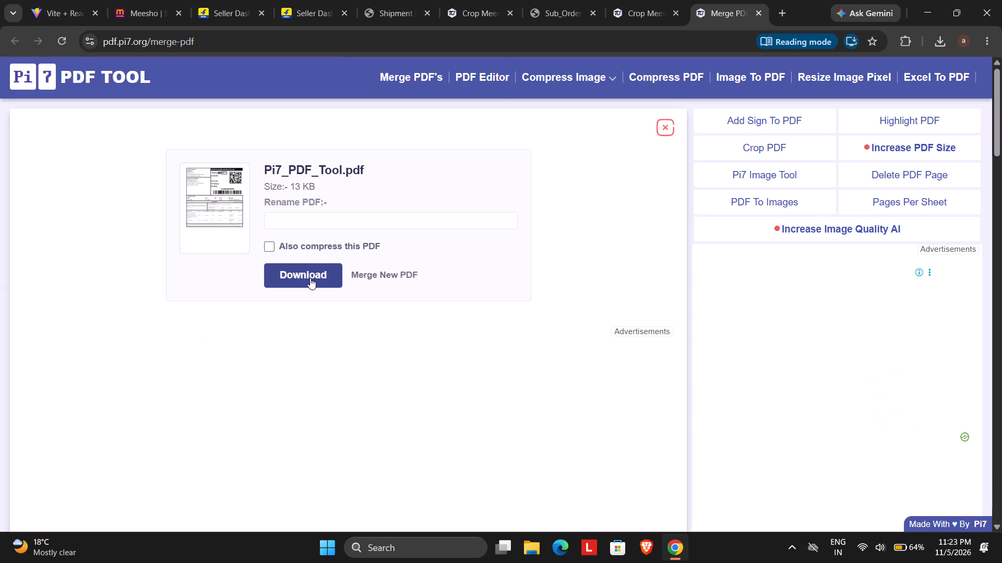
click(380, 272)
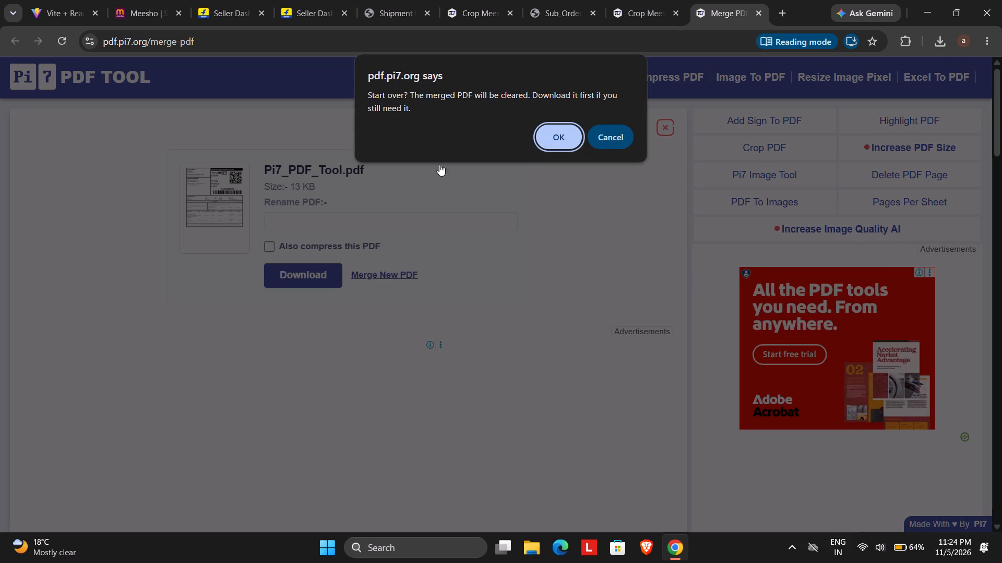
click(605, 141)
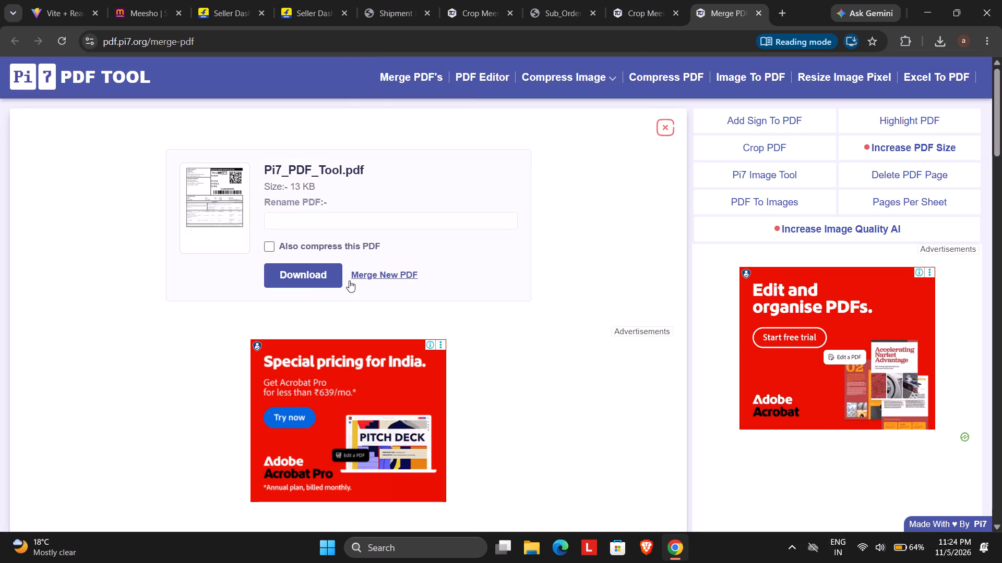
click(323, 276)
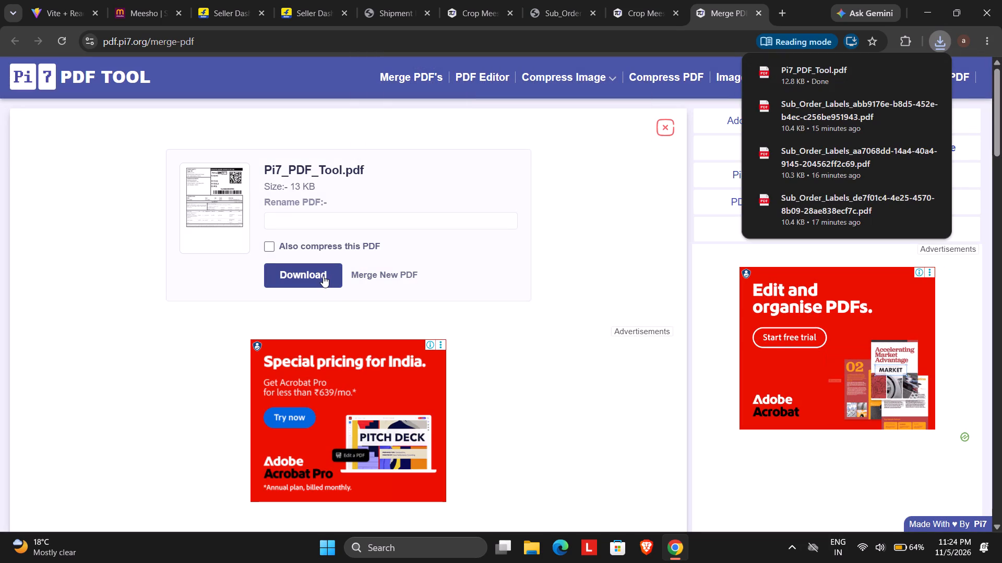
click(856, 68)
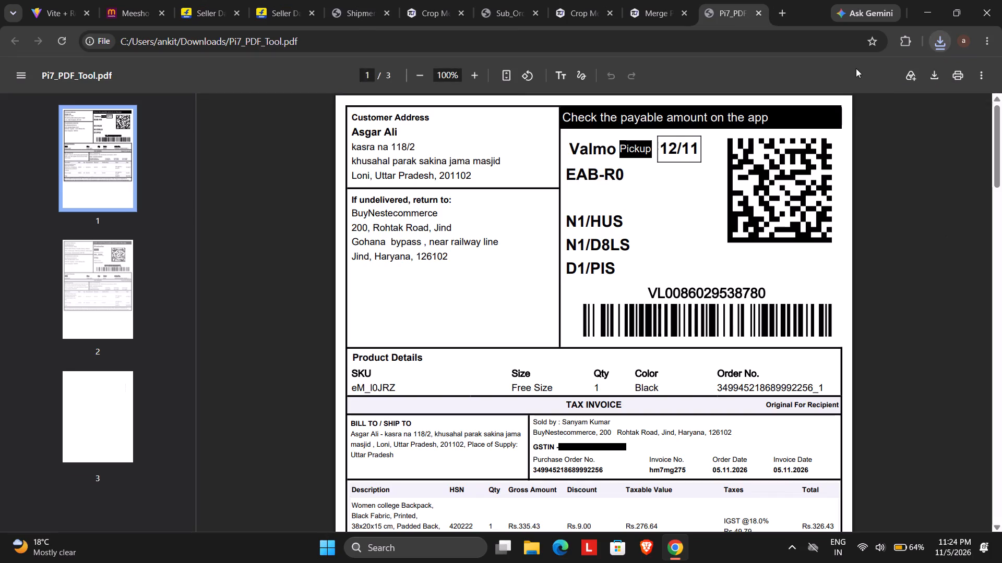
Examine all pages of the merged PDF to check how the labels and tax invoices are laid out.
drag(1001, 162, 1001, 339)
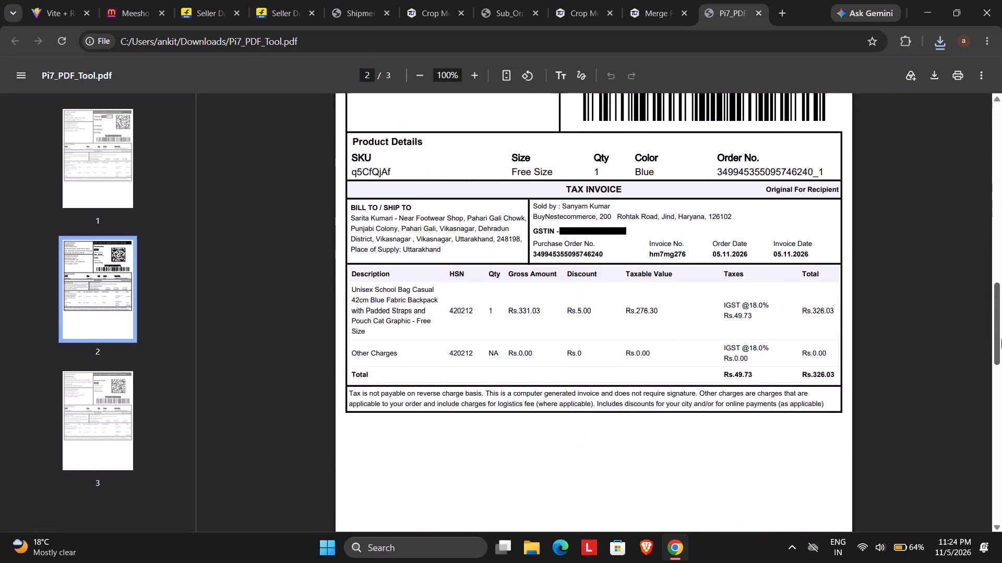
drag(1001, 339, 997, 486)
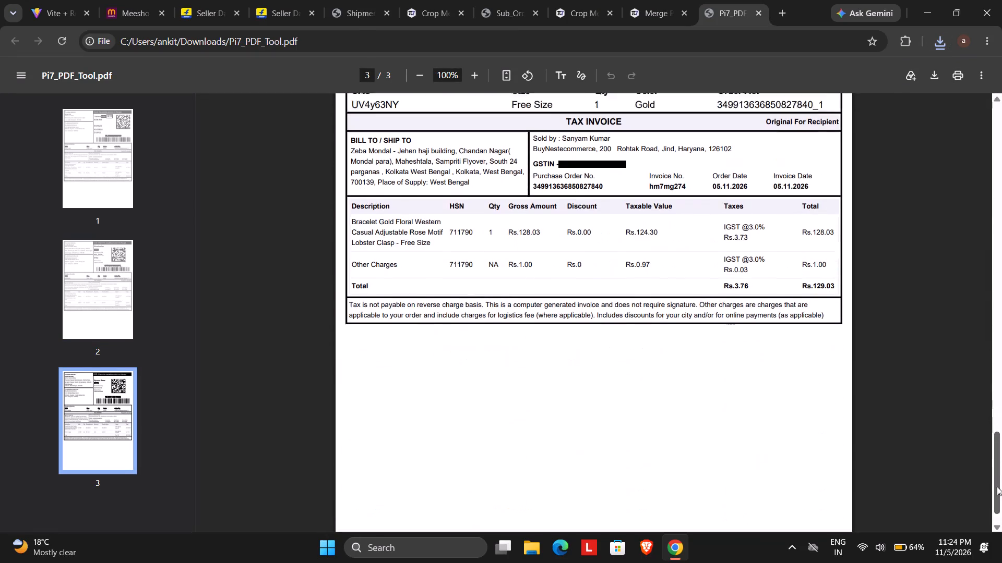
drag(997, 486, 992, 414)
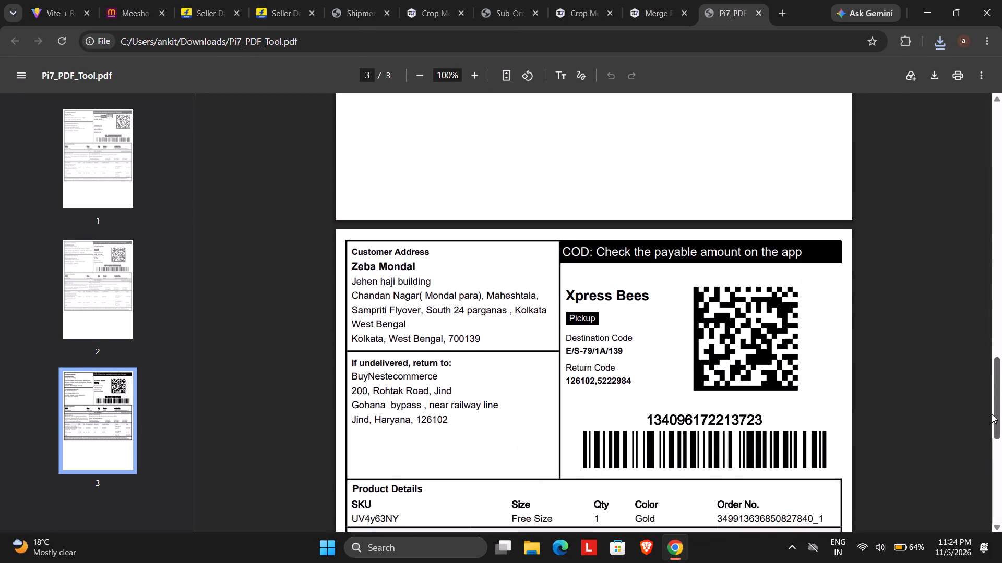
drag(992, 414, 988, 148)
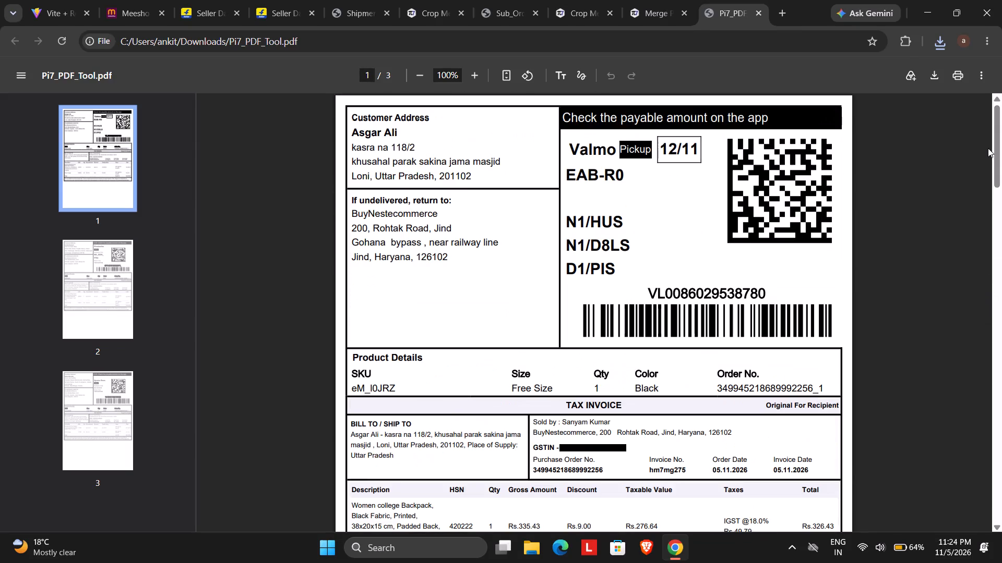
drag(1001, 148, 1001, 238)
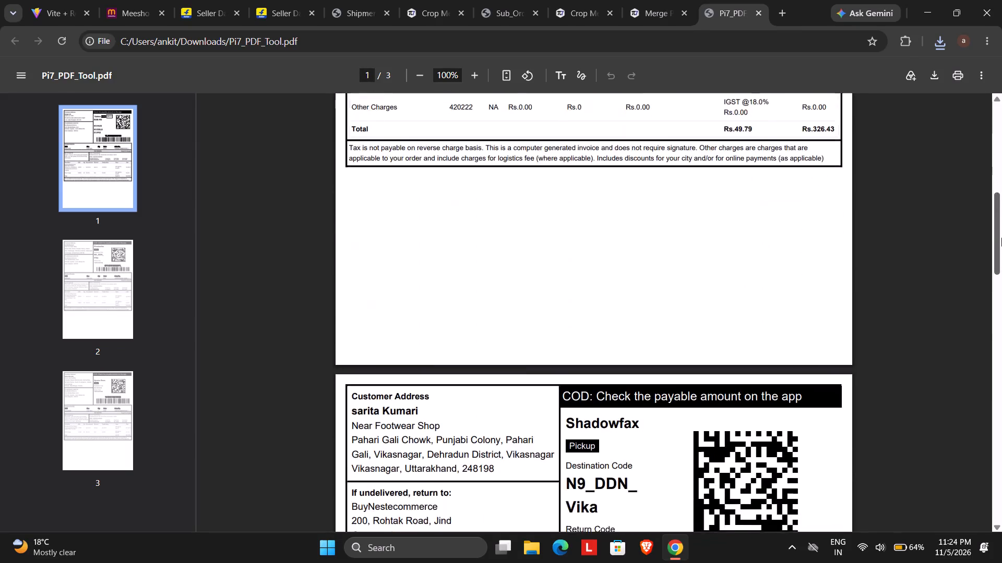
drag(1001, 238, 1001, 252)
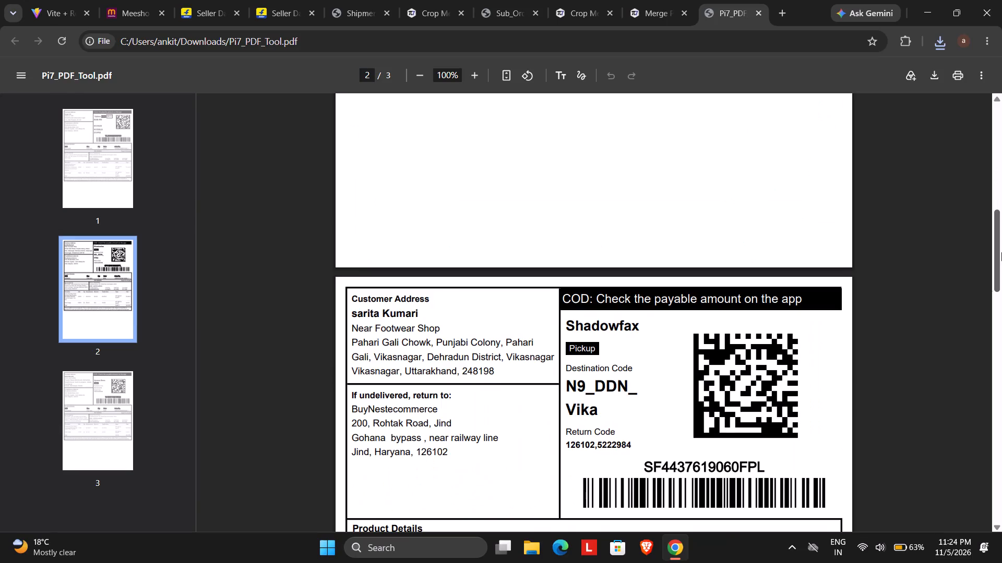
drag(1001, 252, 1001, 249)
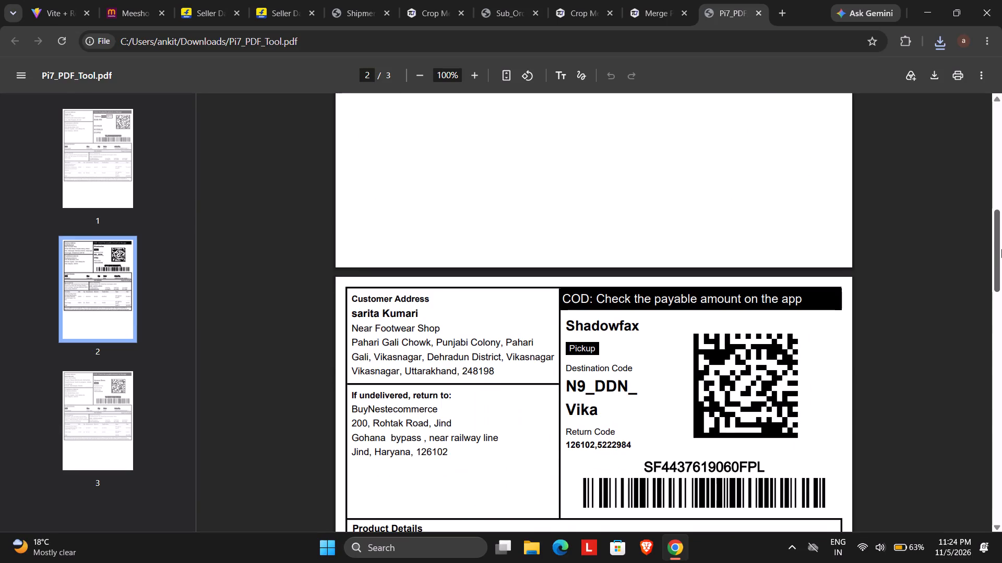
drag(1001, 249, 998, 146)
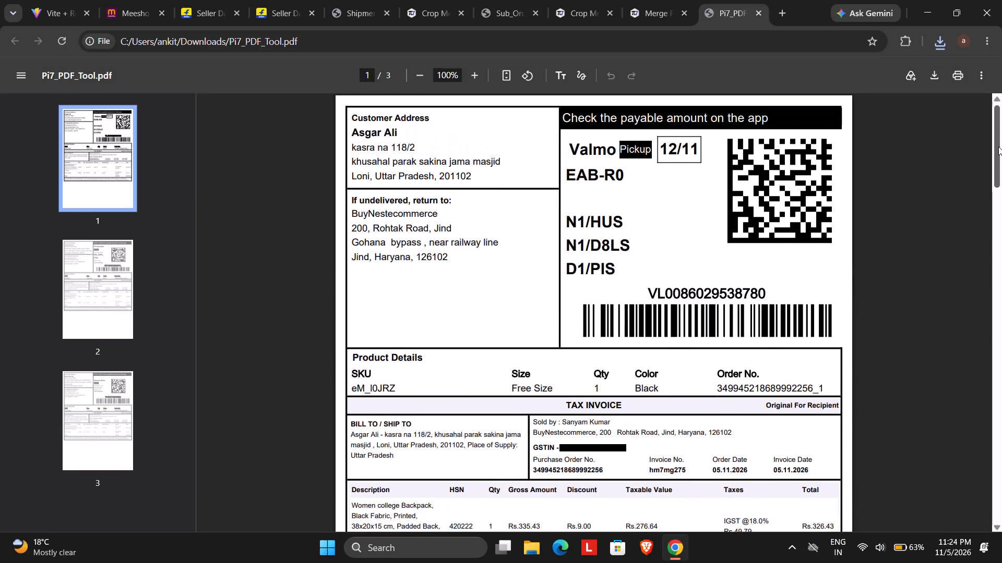
drag(998, 146, 999, 145)
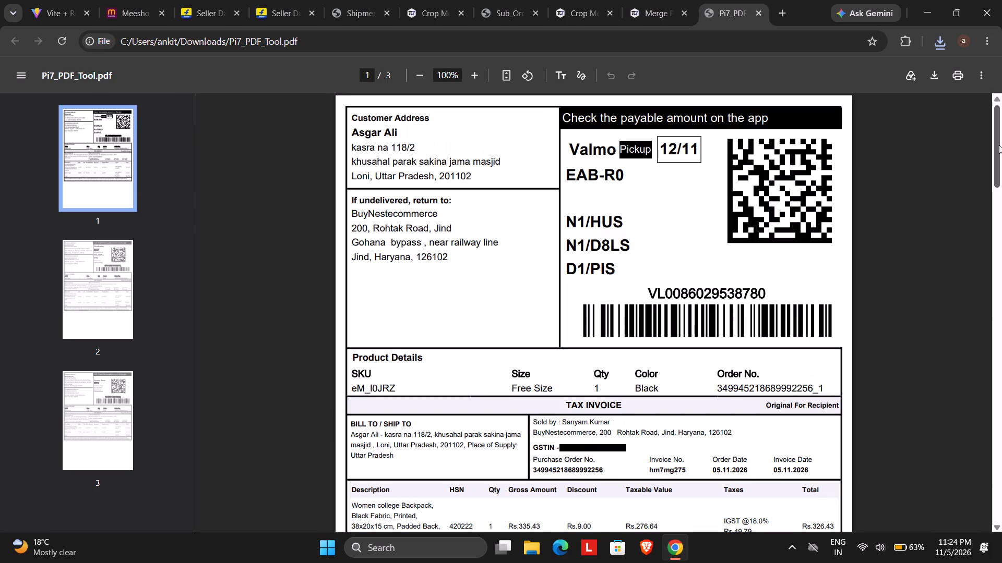
drag(999, 145, 1000, 141)
drag(1000, 141, 1001, 282)
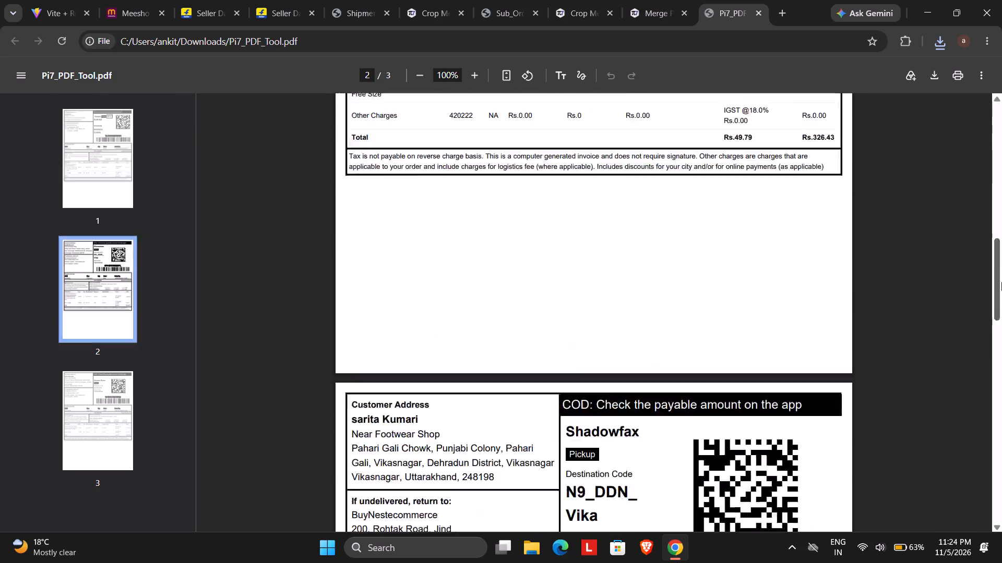
drag(1001, 282, 1001, 433)
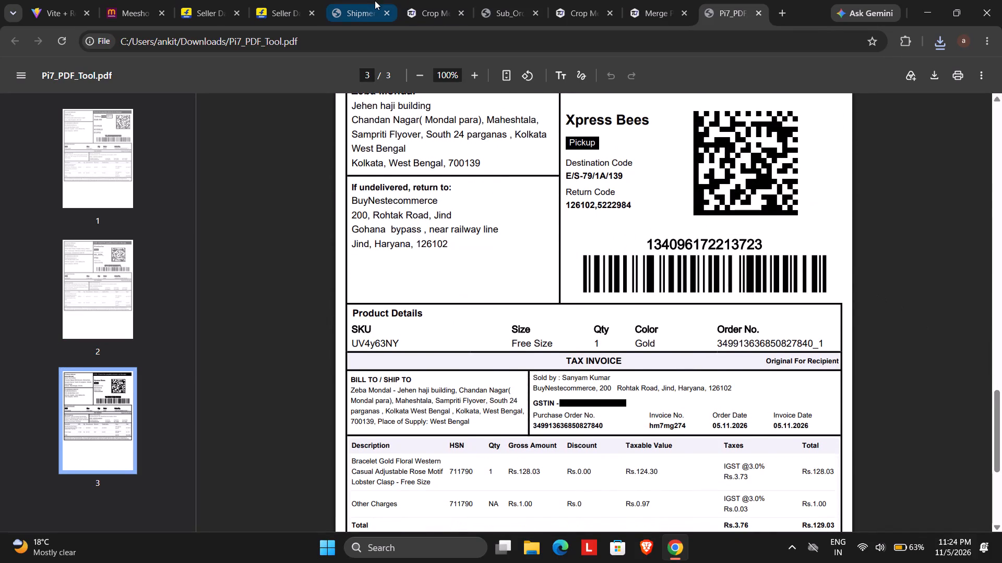
click(727, 13)
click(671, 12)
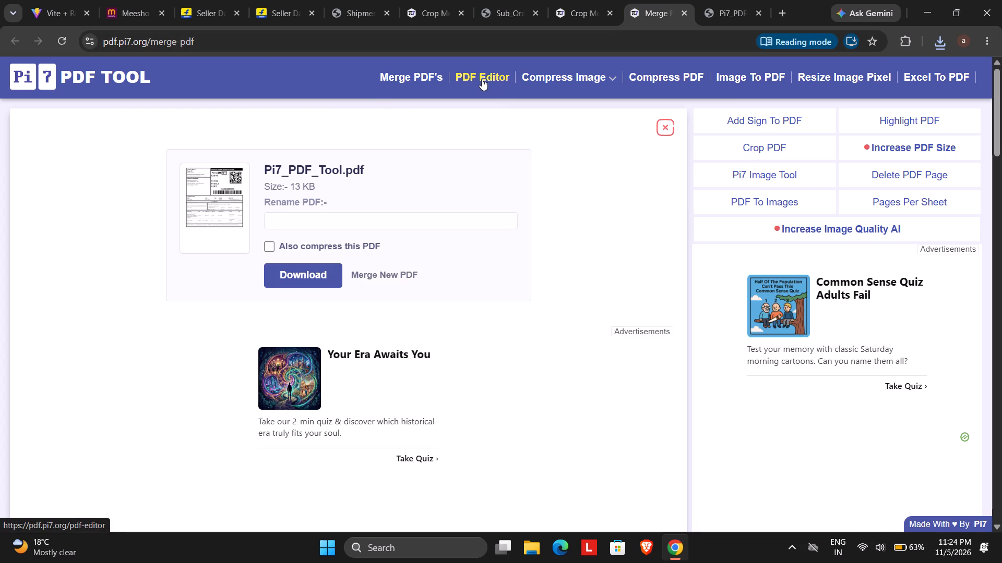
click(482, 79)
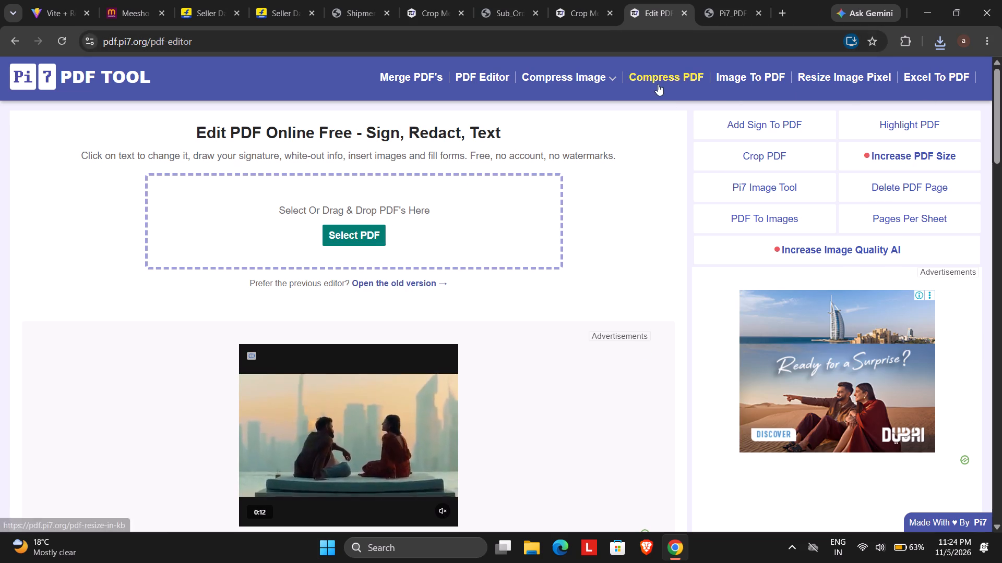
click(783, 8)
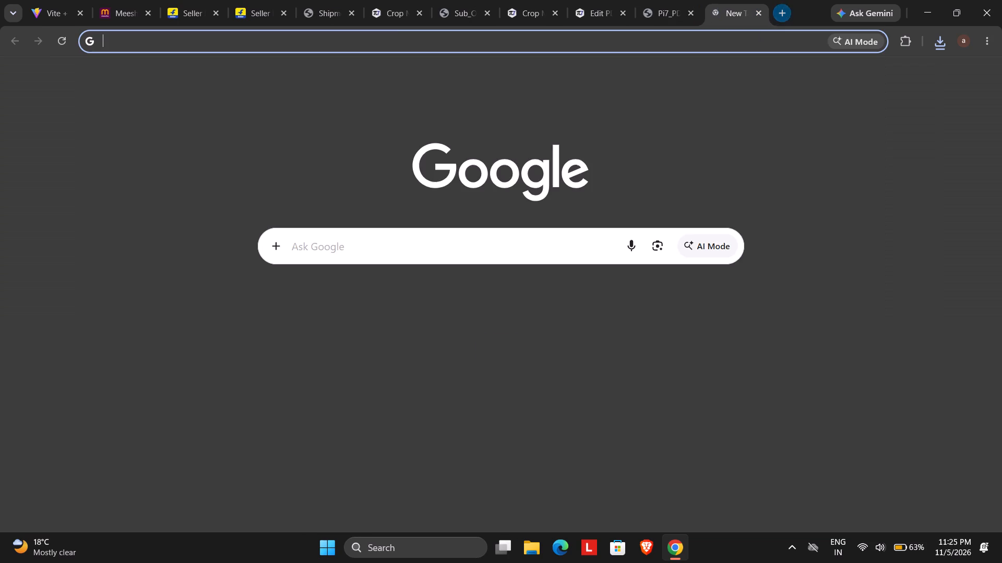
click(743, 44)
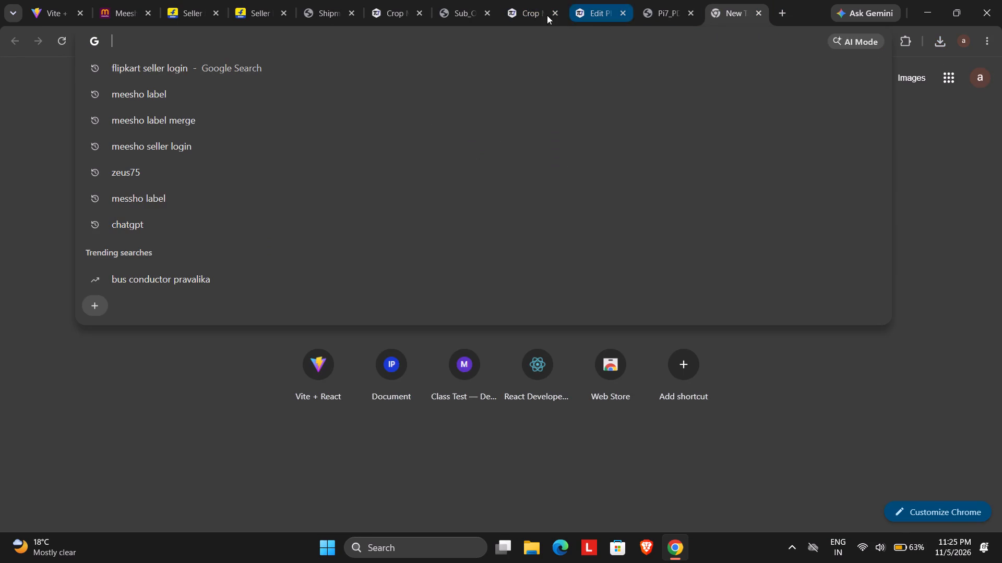
Return to the first Meesho label cropper page and generate the cropped A4 Sheet label PDF from the loaded label again.
click(397, 10)
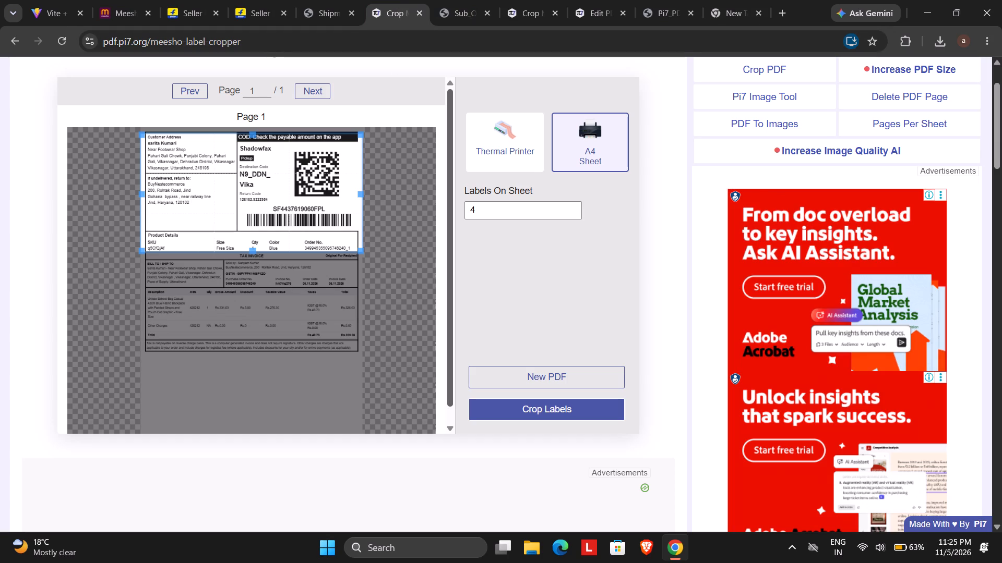
click(536, 413)
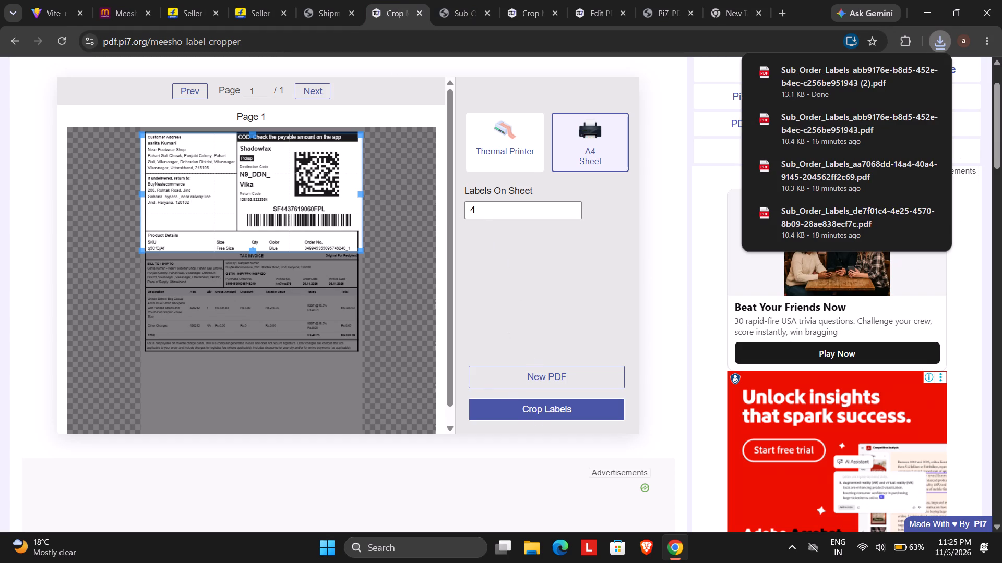
In File Explorer, delete the 11:25 PM and 11:22 PM Sub_Order_Labels_abb9176e PDFs and Pi7_PDF_Tool from Downloads.
click(120, 4)
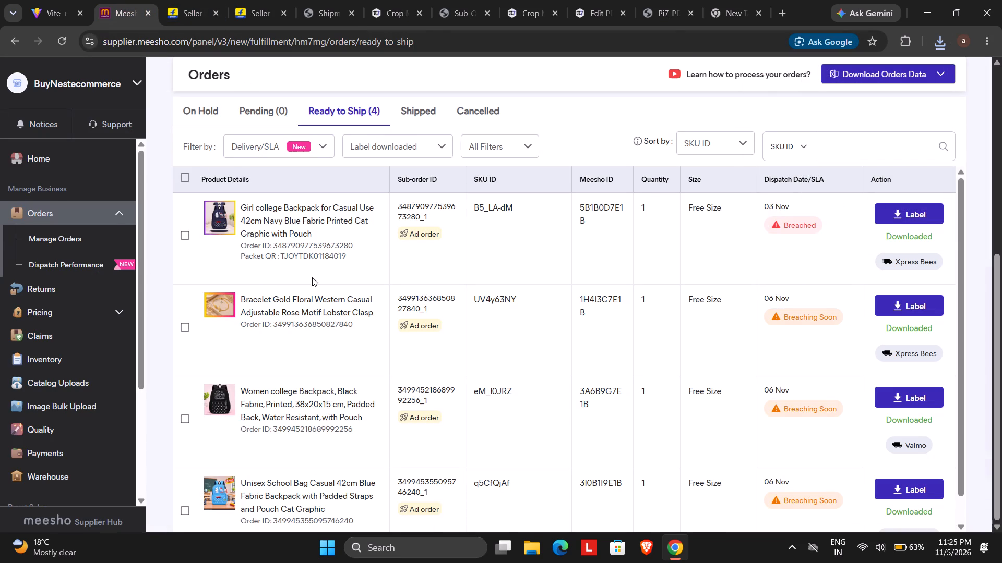
click(534, 550)
click(534, 550)
click(534, 550)
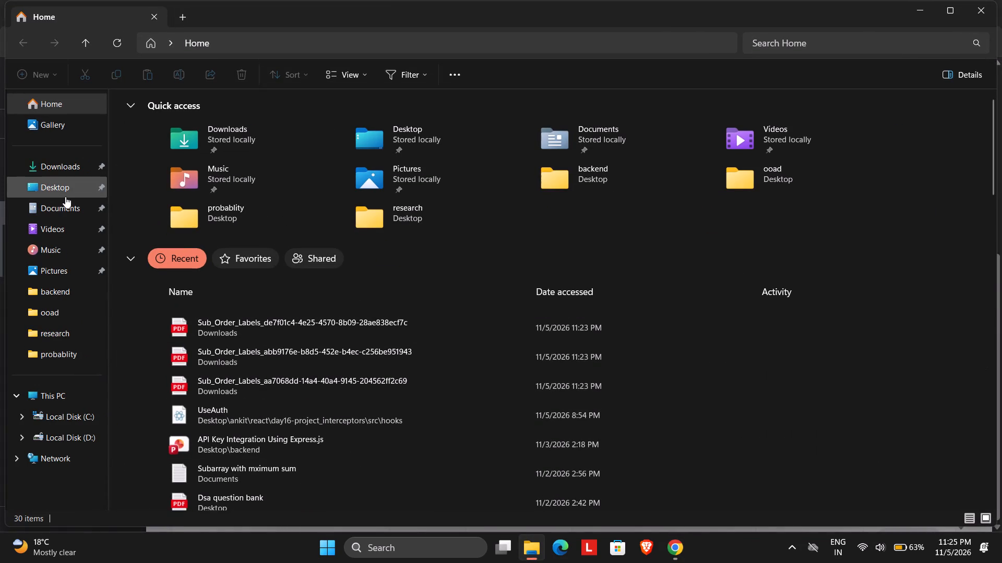
click(65, 197)
click(70, 163)
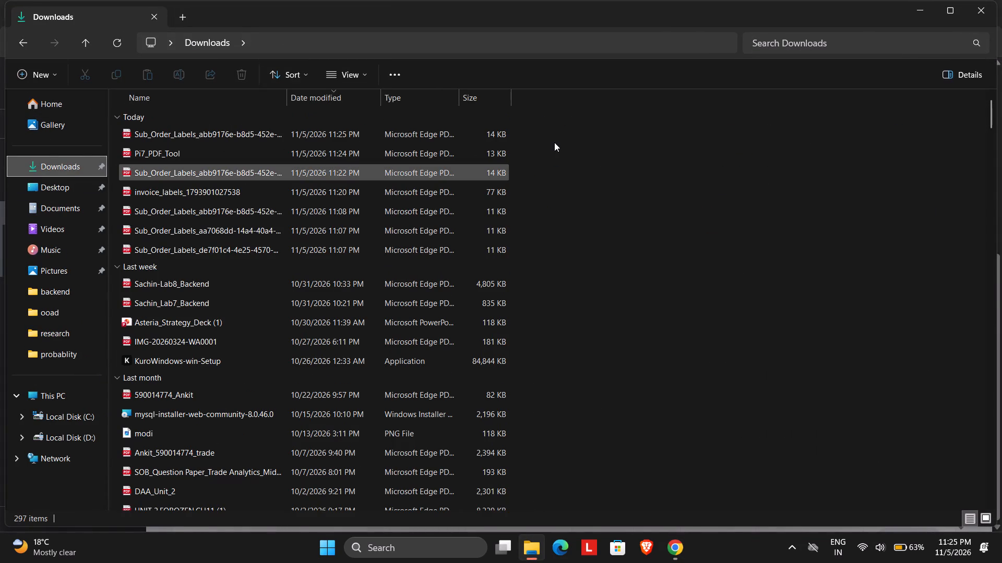
drag(552, 136, 484, 200)
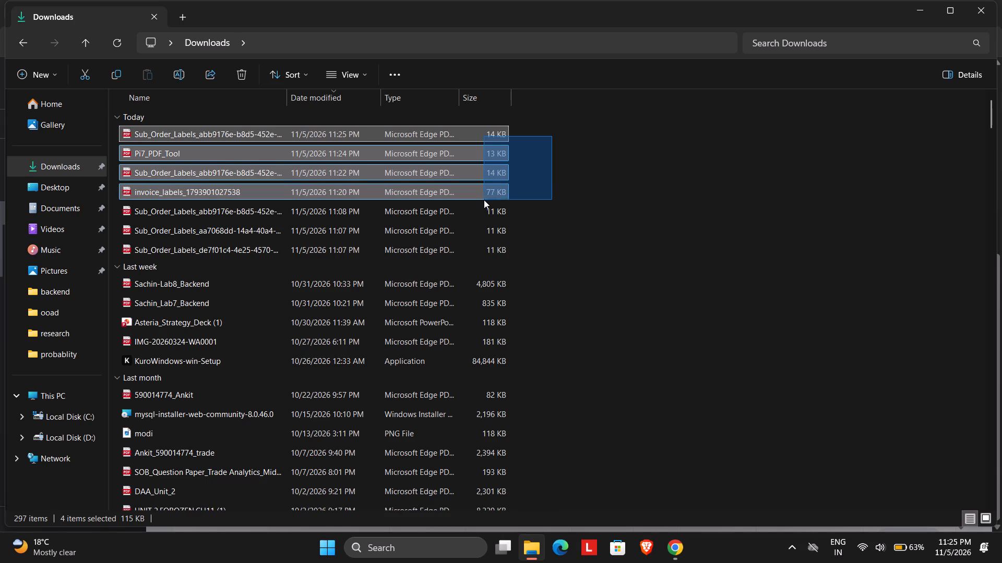
drag(484, 200, 495, 183)
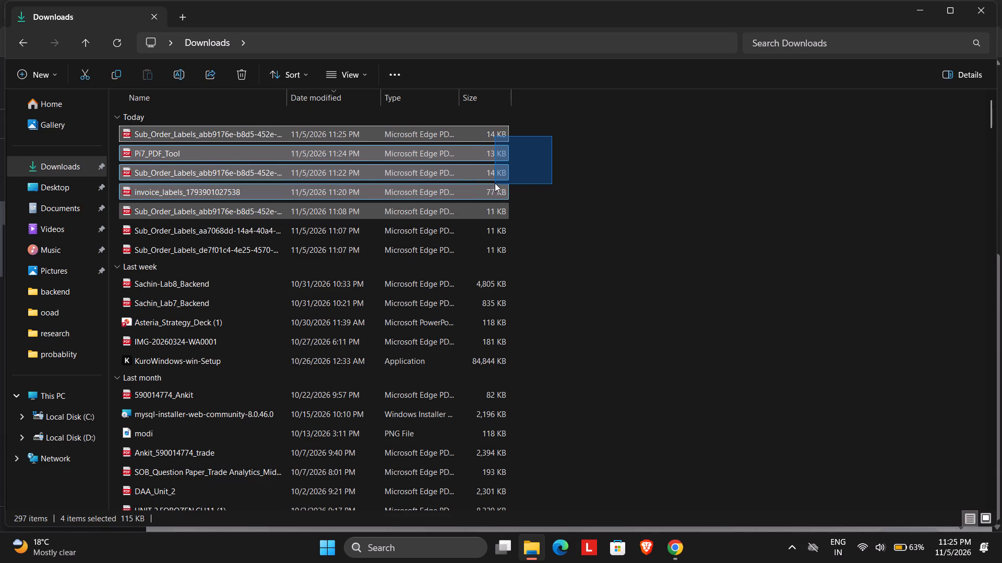
drag(495, 183, 496, 181)
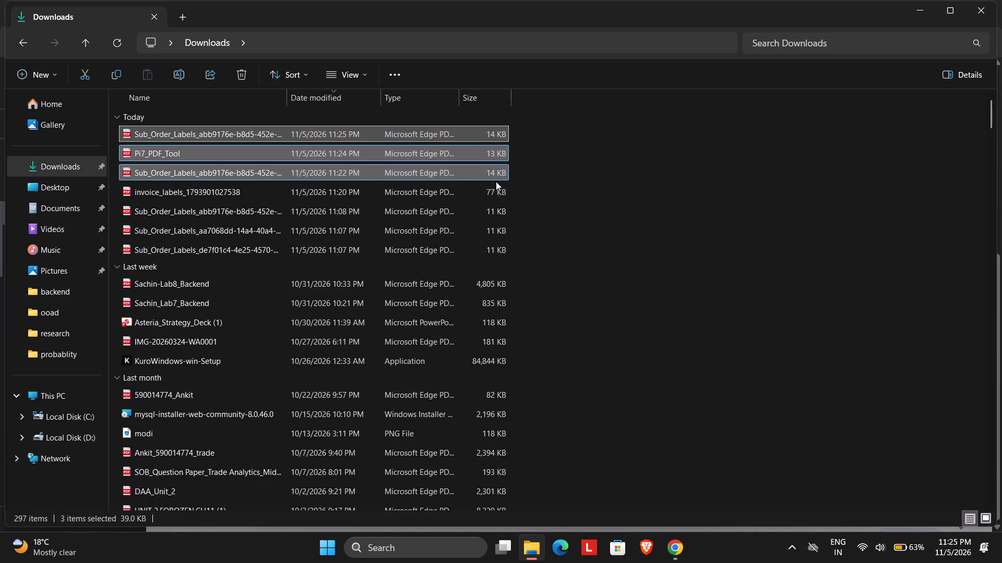
key(ctrl+d)
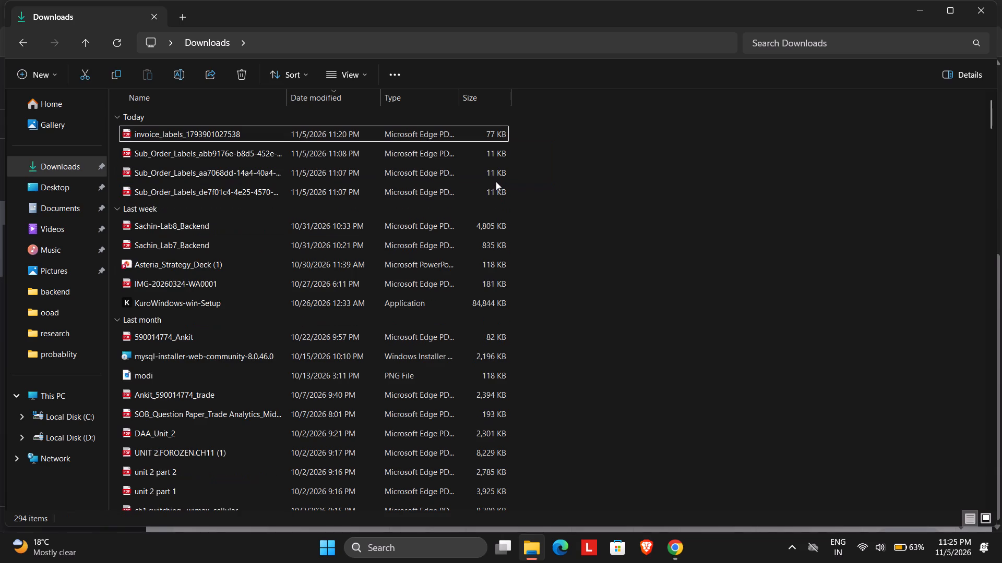
double_click(476, 134)
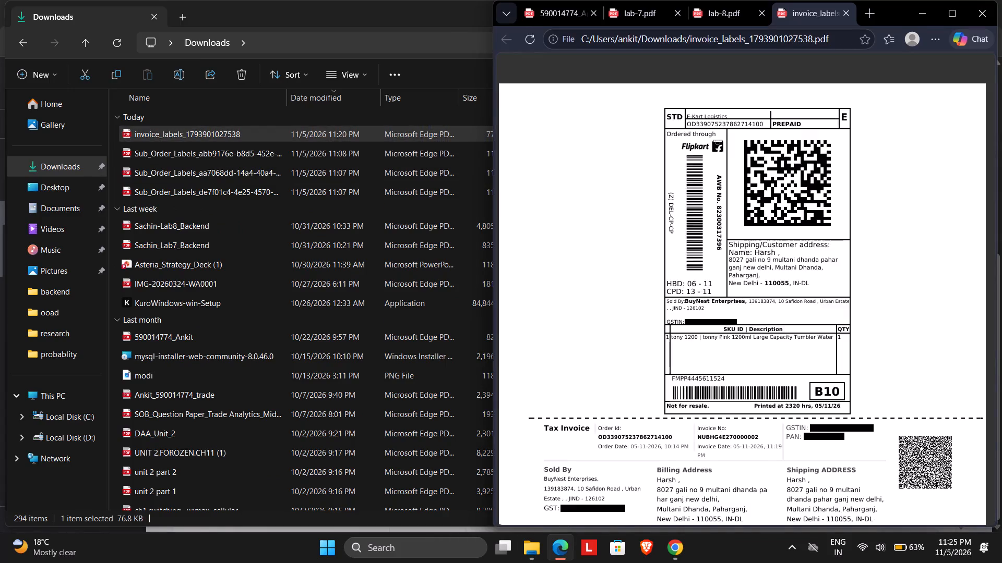
drag(997, 140, 1001, 201)
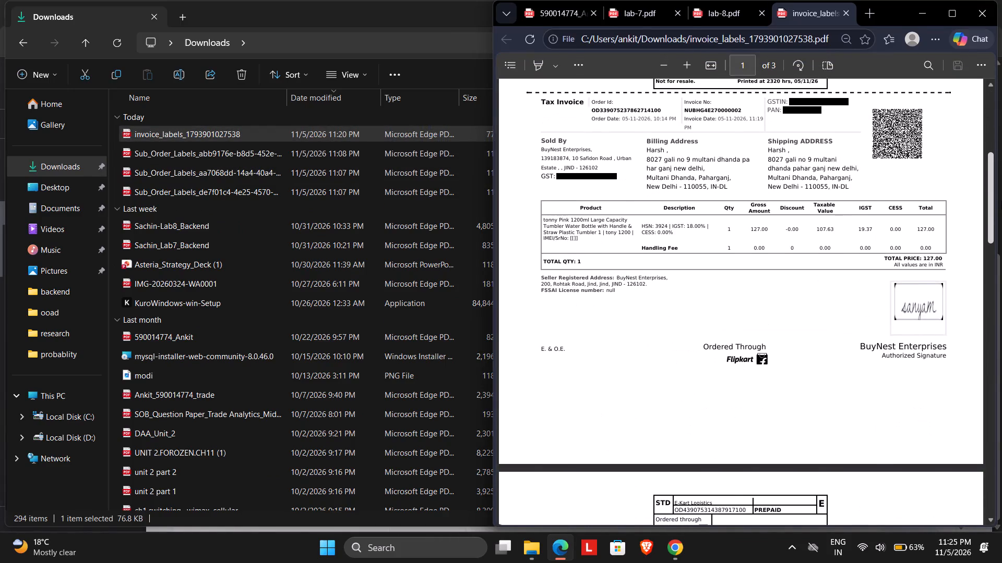
drag(1001, 201, 1001, 140)
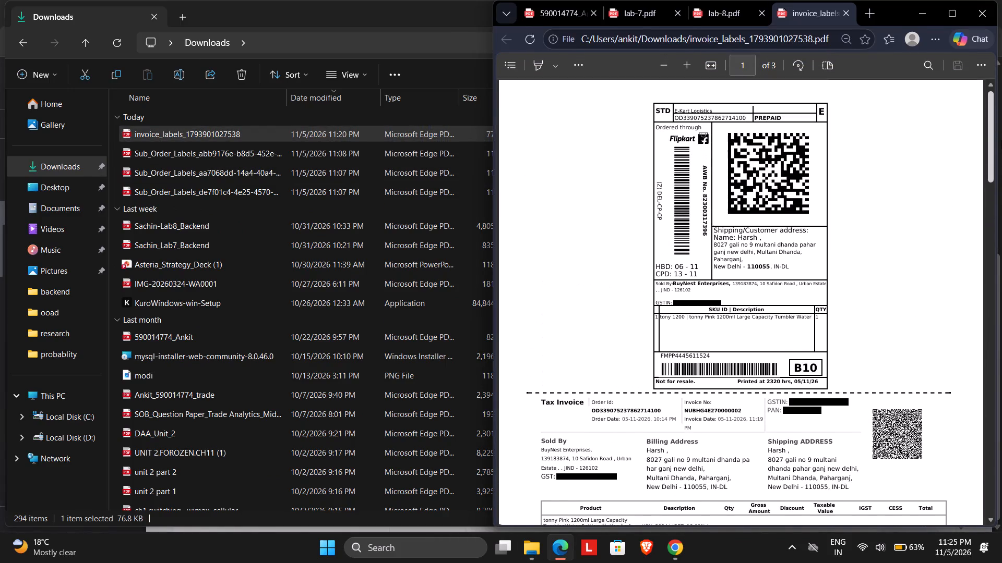
drag(1001, 140, 1001, 139)
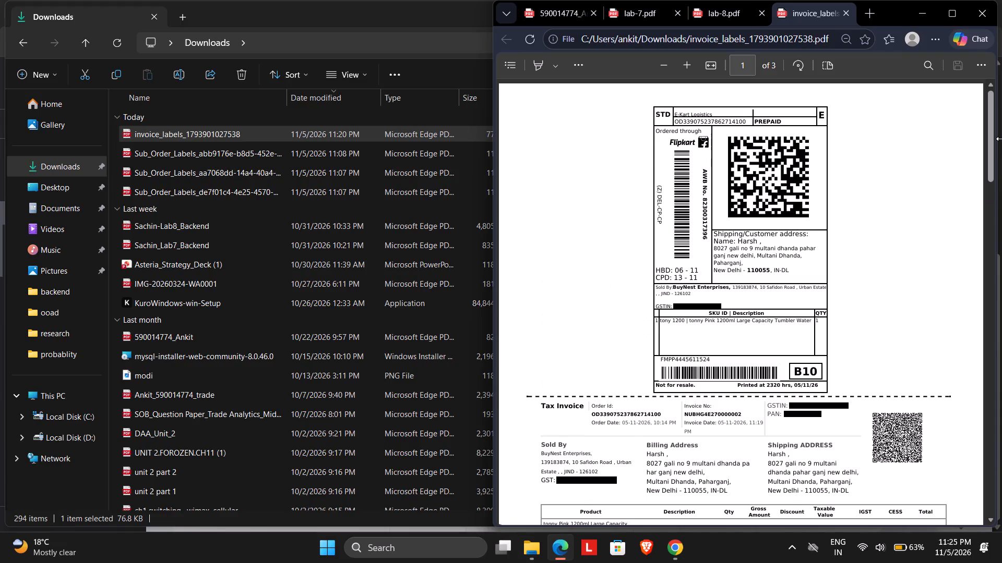
drag(825, 110, 789, 150)
click(860, 196)
click(296, 188)
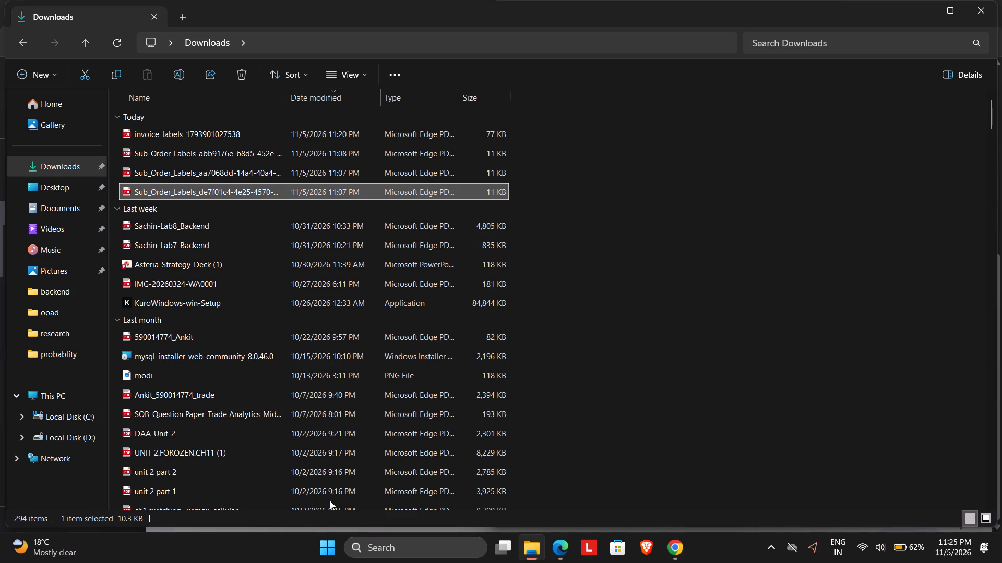
In Chrome's Meesho label cropper, load the Sub_Order_Labels_aa7068dd PDF, fit the crop above the tax invoice and generate the cropped A4 label.
click(677, 537)
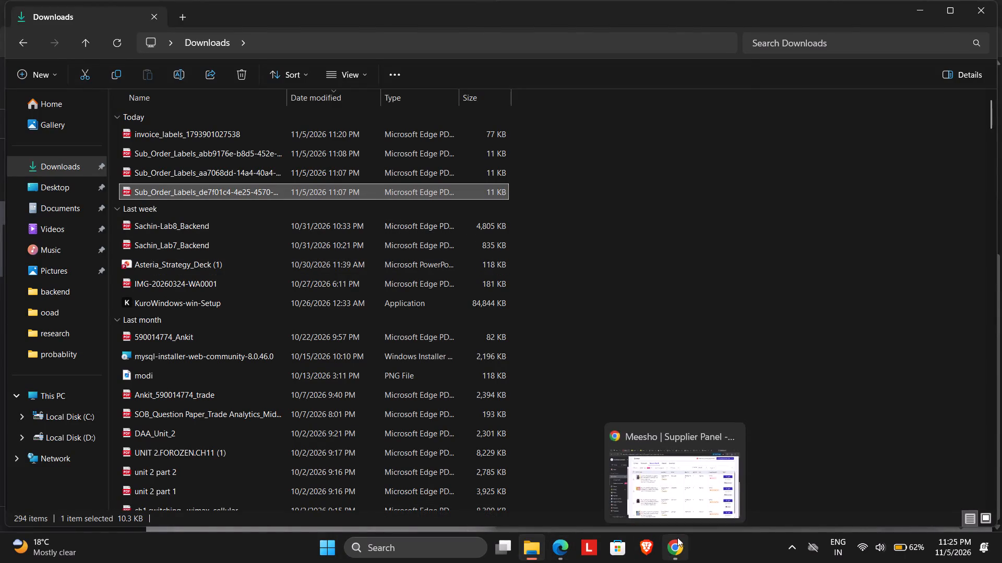
click(386, 14)
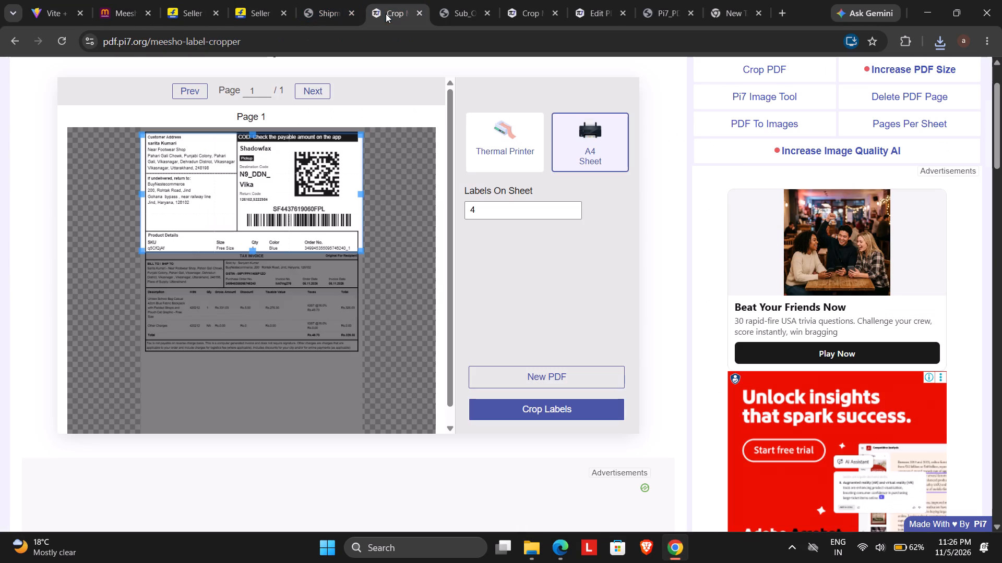
click(543, 372)
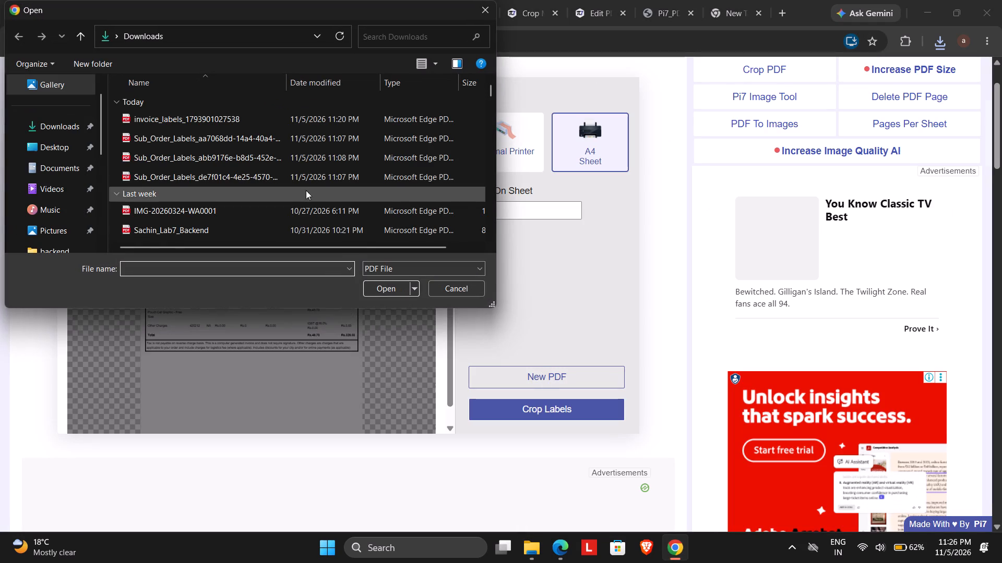
click(312, 155)
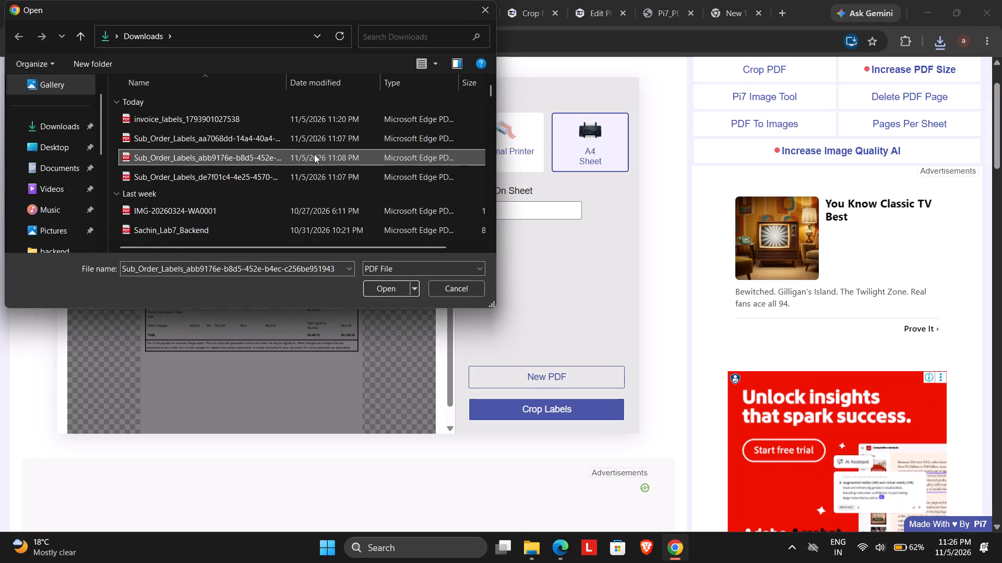
click(317, 143)
click(386, 280)
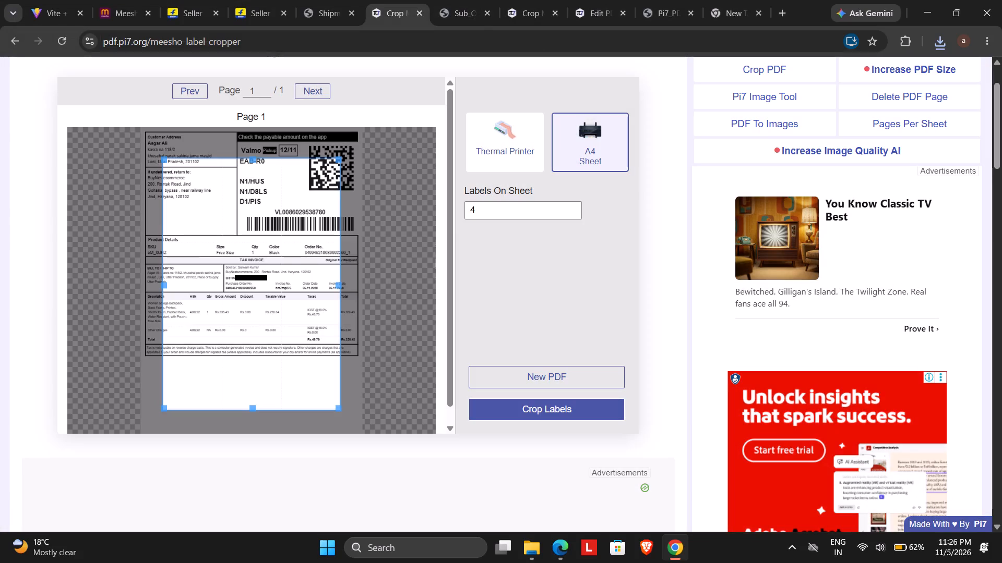
drag(258, 276, 262, 257)
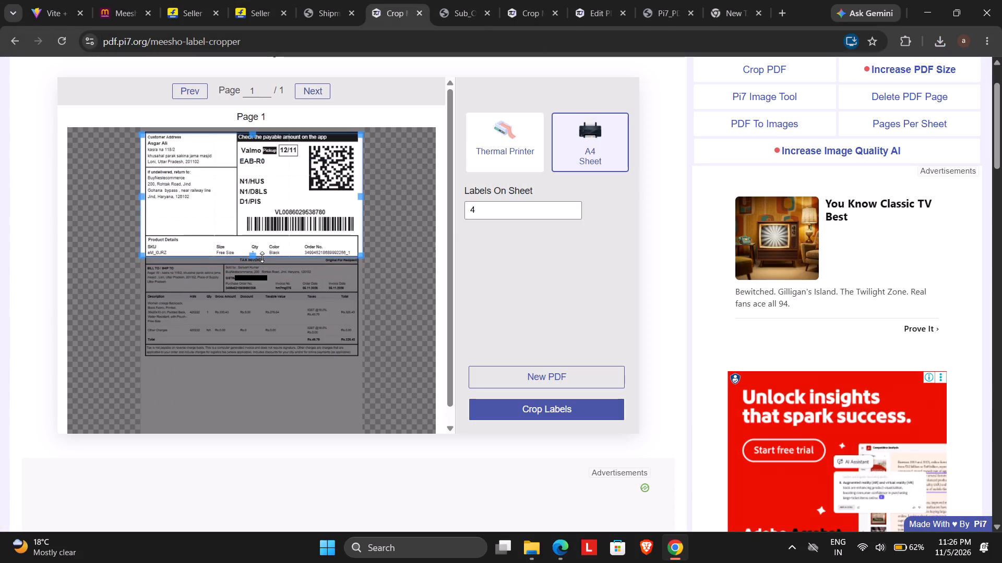
click(523, 413)
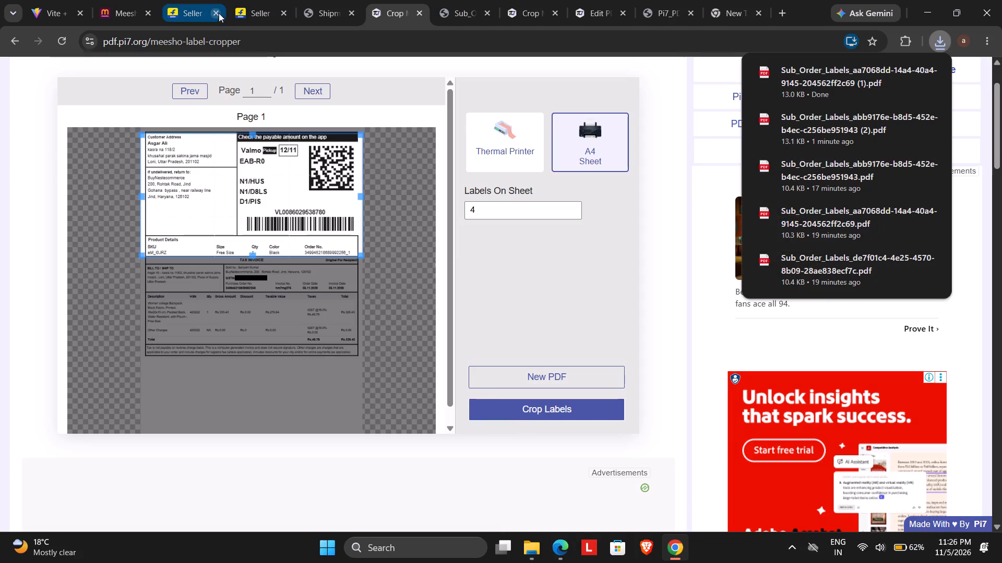
Check the Flipkart orders to accept and to pack, and the Meesho Ready to Ship orders.
click(183, 3)
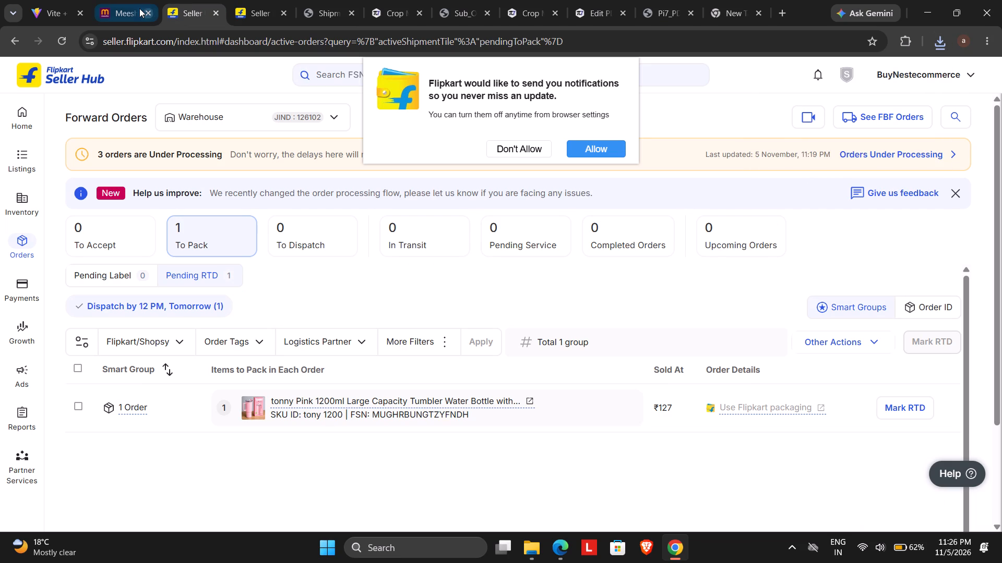
click(122, 242)
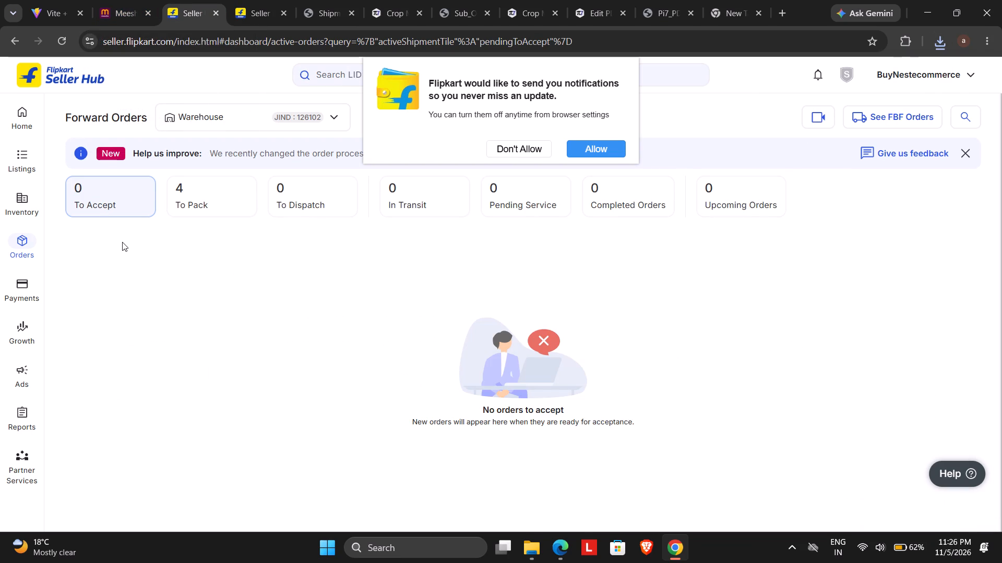
click(211, 209)
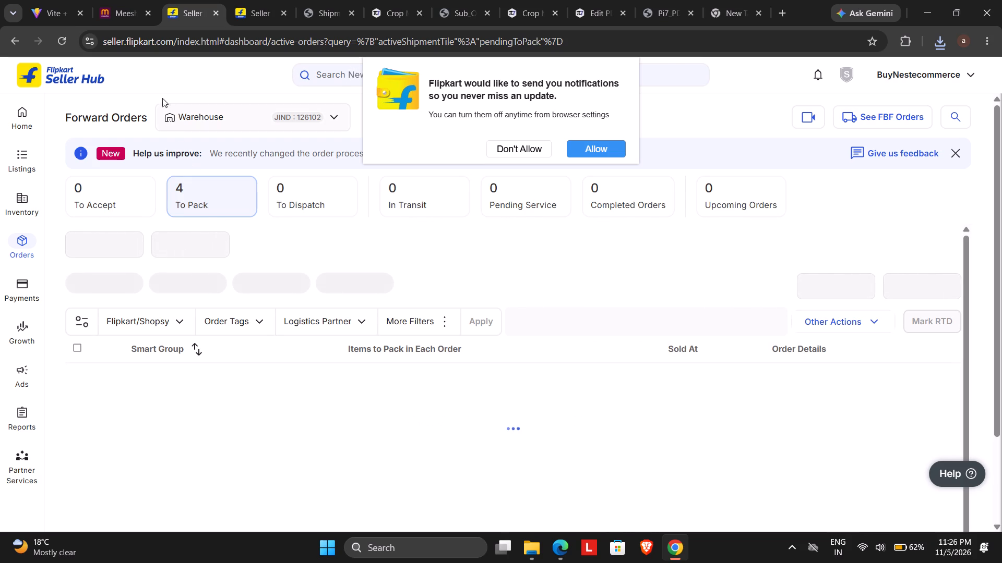
click(125, 10)
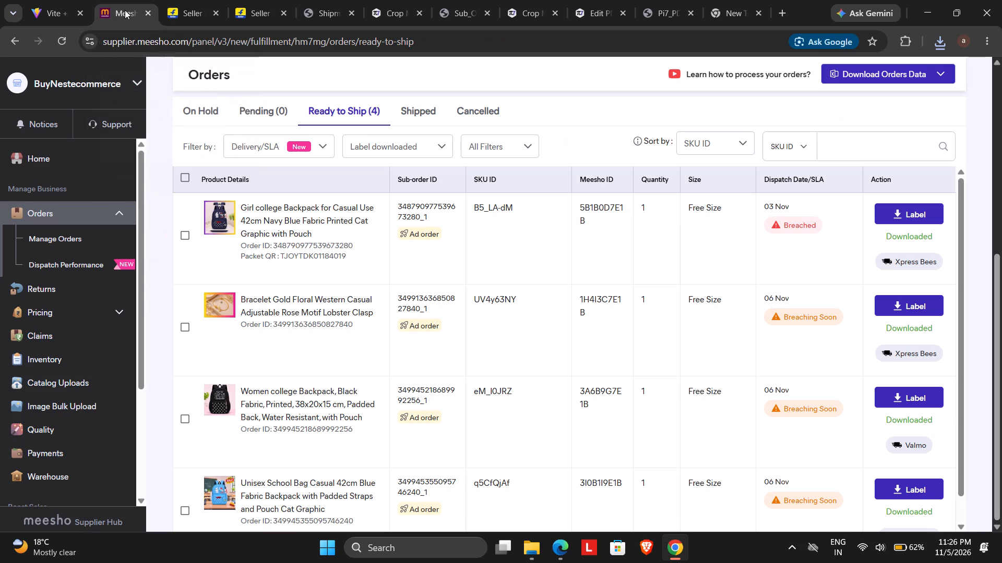
Load the 11:08 PM Sub_Order_Labels_abb9176e PDF into the label cropper, fit the crop above the tax invoice and generate the cropped A4 label.
click(392, 13)
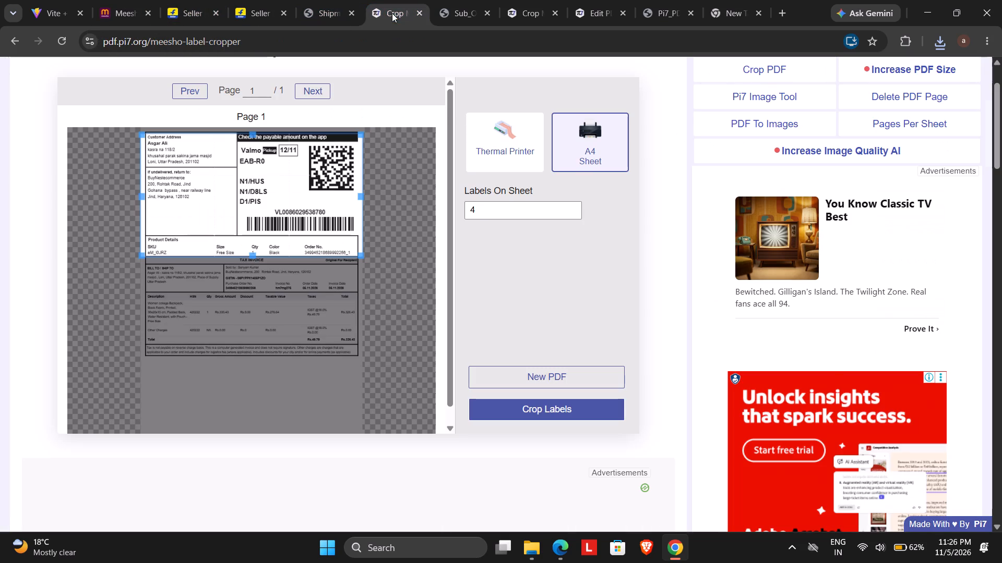
click(529, 383)
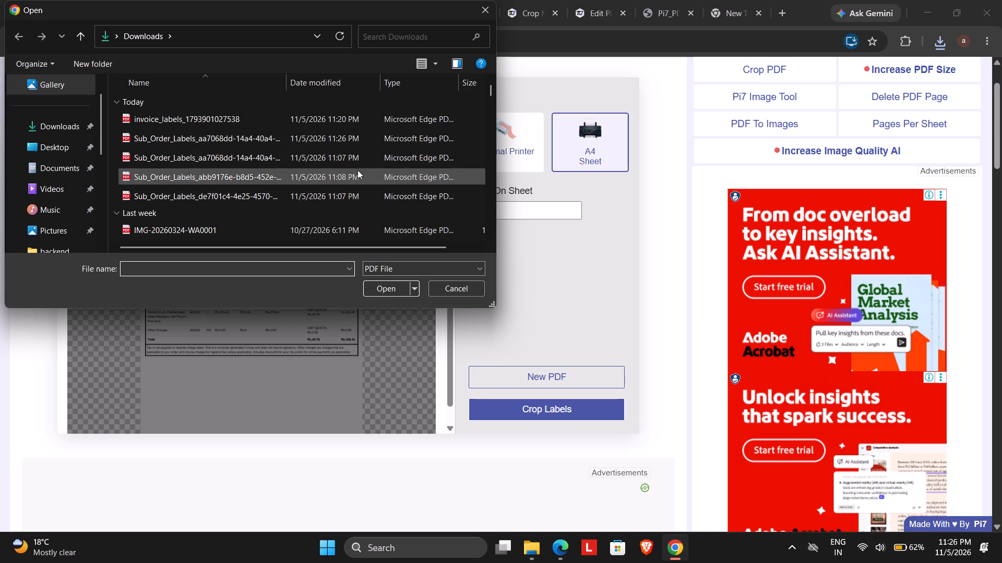
click(361, 178)
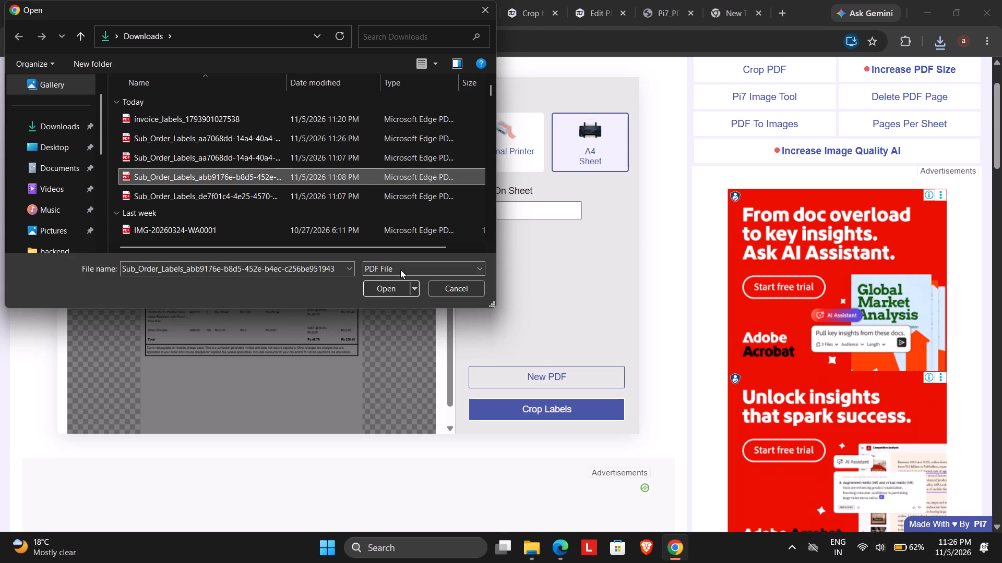
click(398, 284)
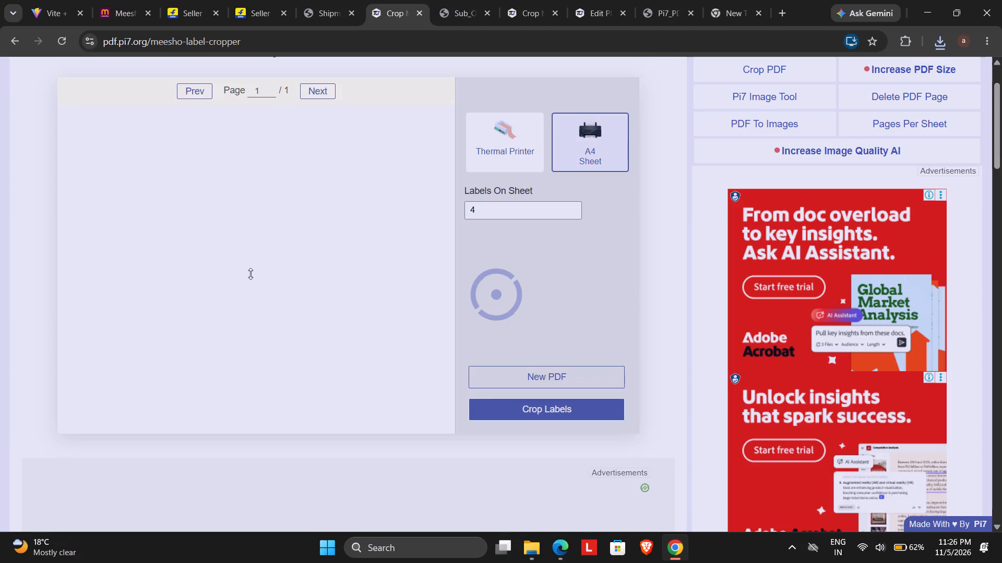
drag(250, 274, 257, 247)
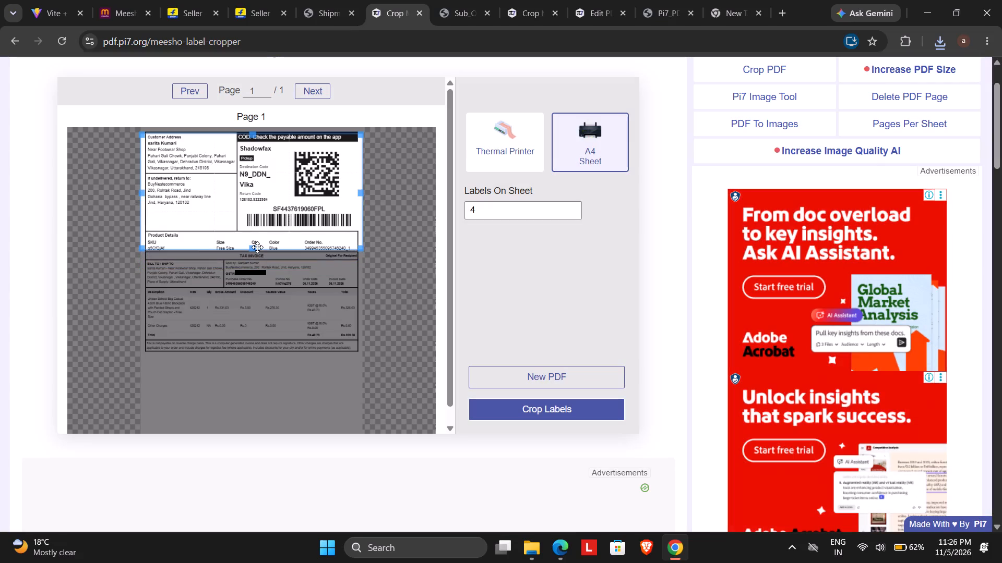
drag(257, 247, 258, 249)
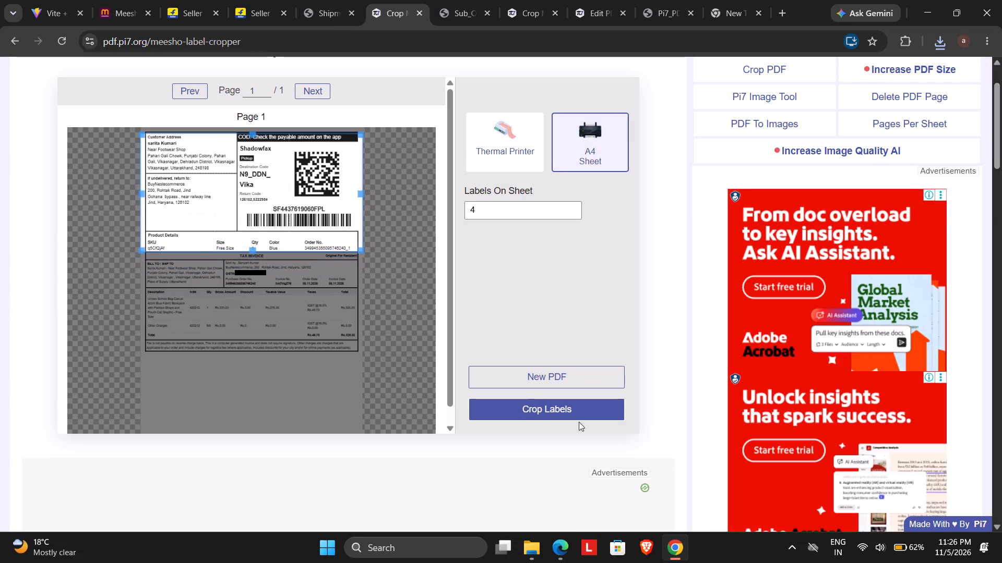
click(566, 407)
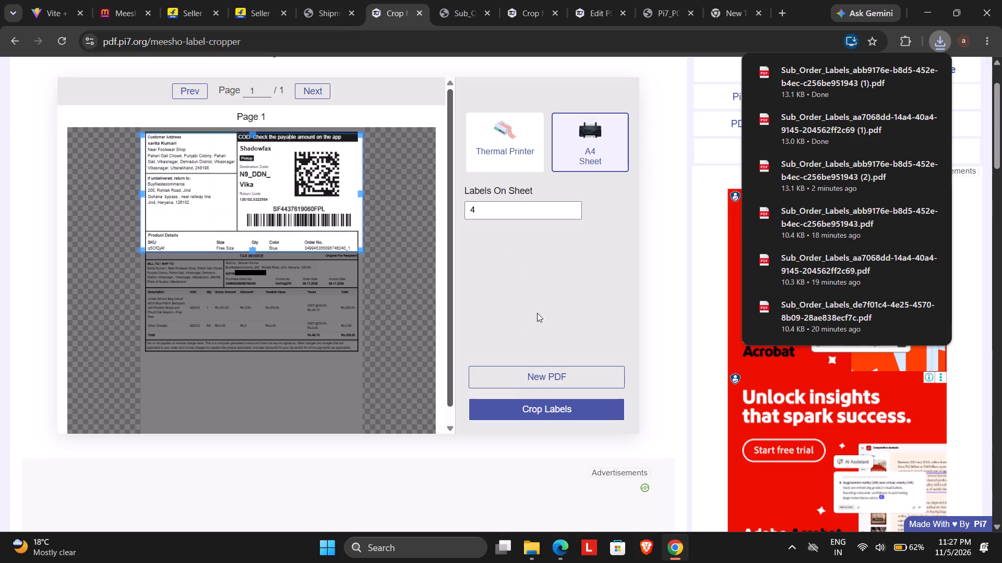
Load the 11:07 PM Sub_Order_Labels_de7f01c4 PDF into the label cropper, fit the crop above the tax invoice and generate the cropped A4 label.
click(510, 380)
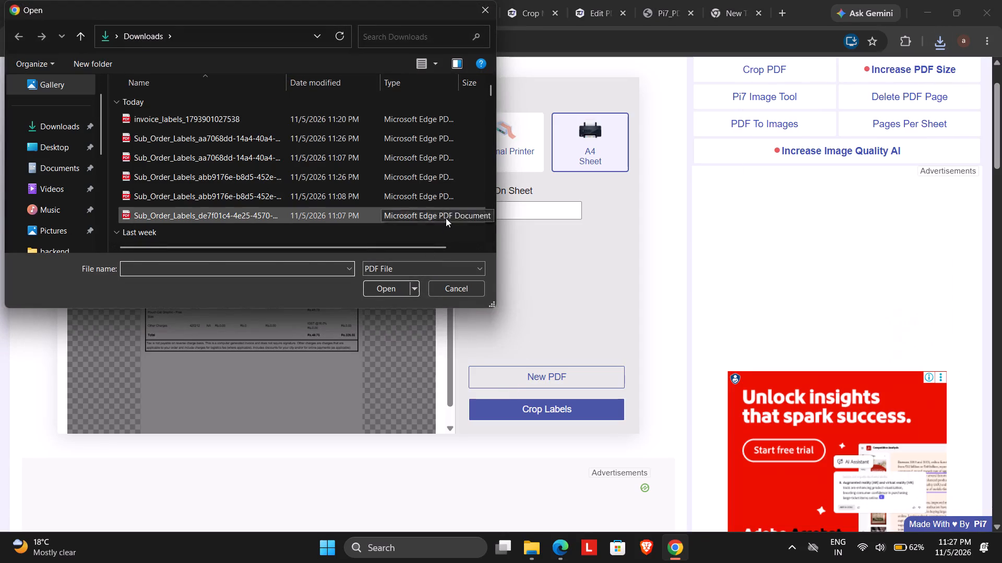
click(446, 218)
click(401, 289)
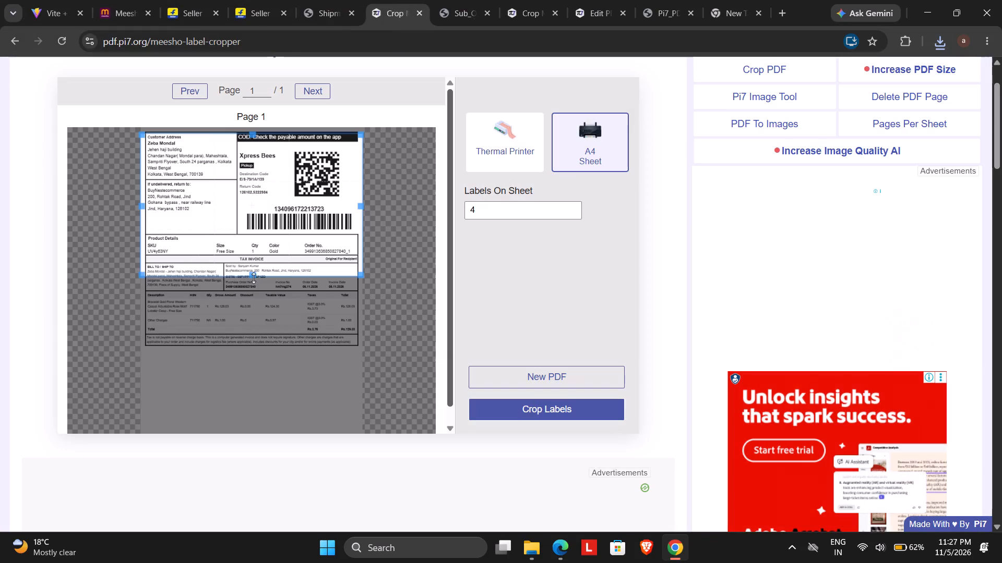
drag(255, 275, 264, 254)
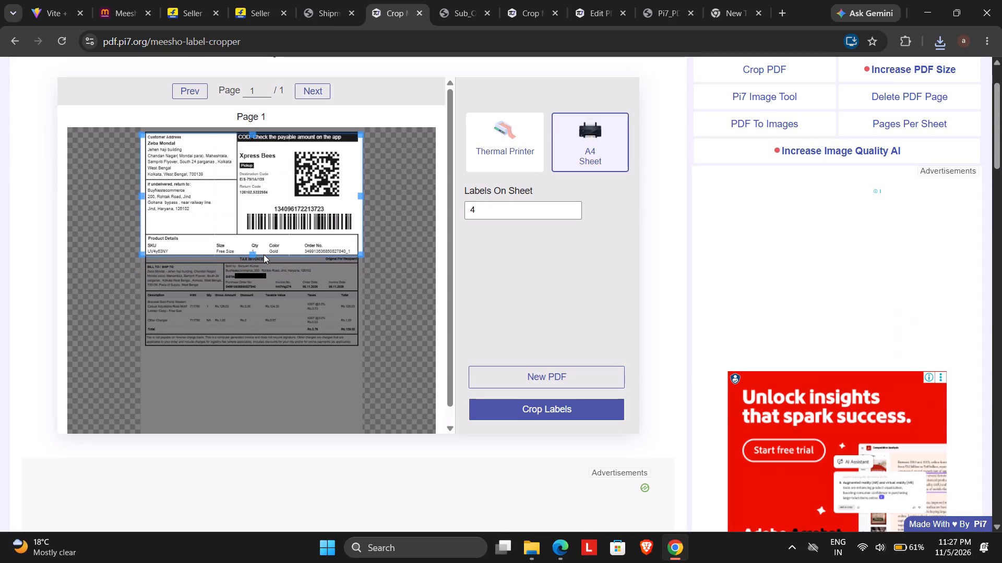
drag(264, 254, 265, 255)
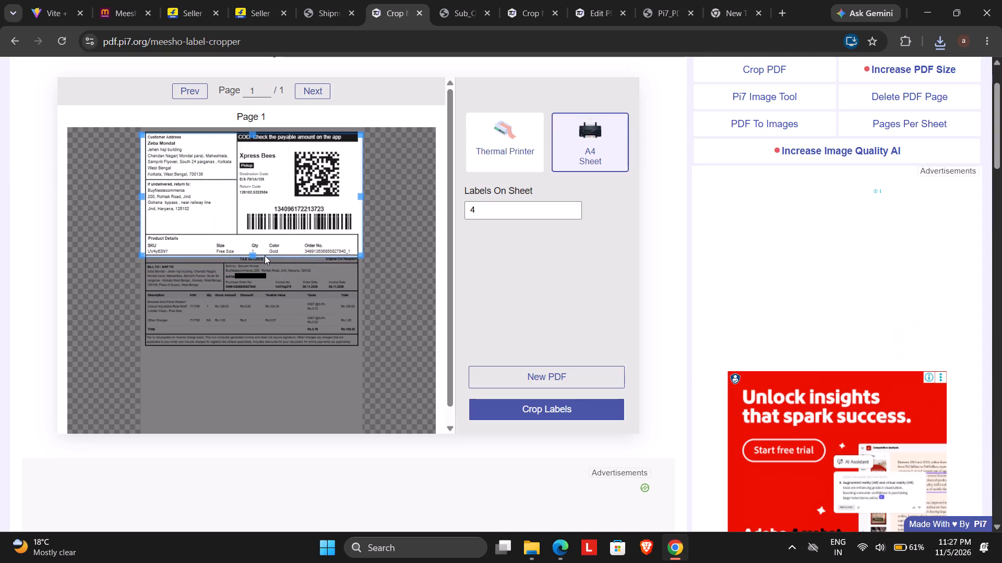
drag(265, 255, 265, 256)
click(531, 408)
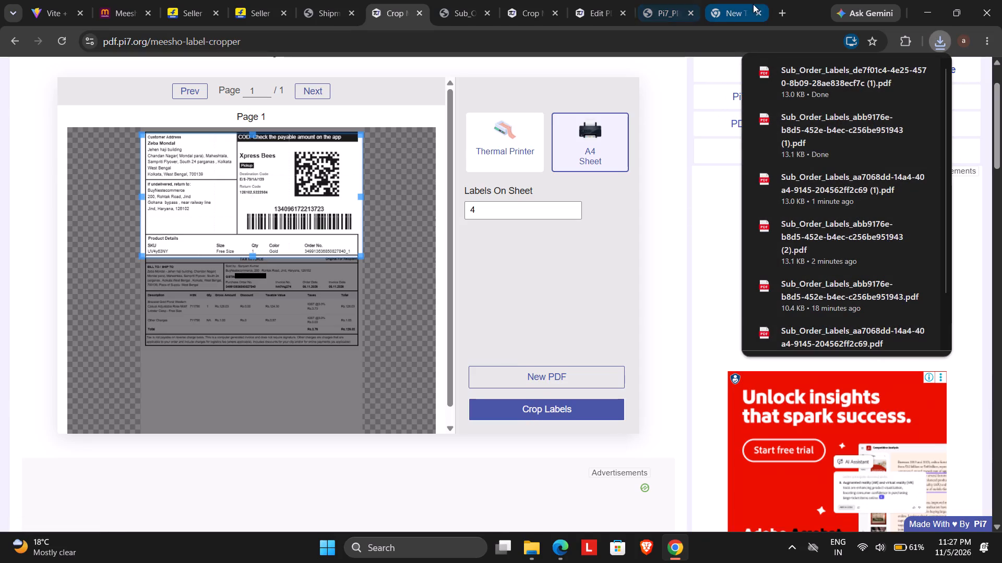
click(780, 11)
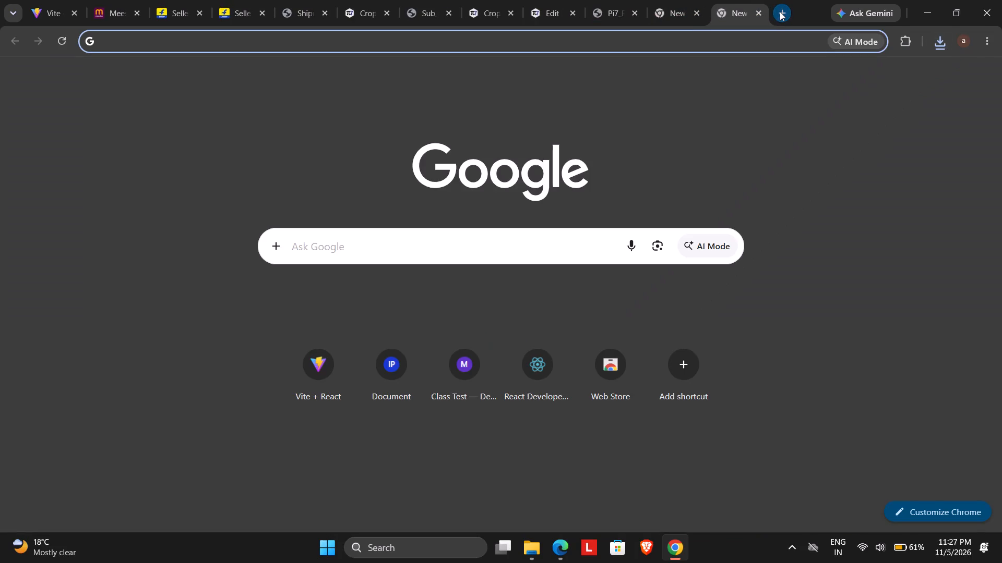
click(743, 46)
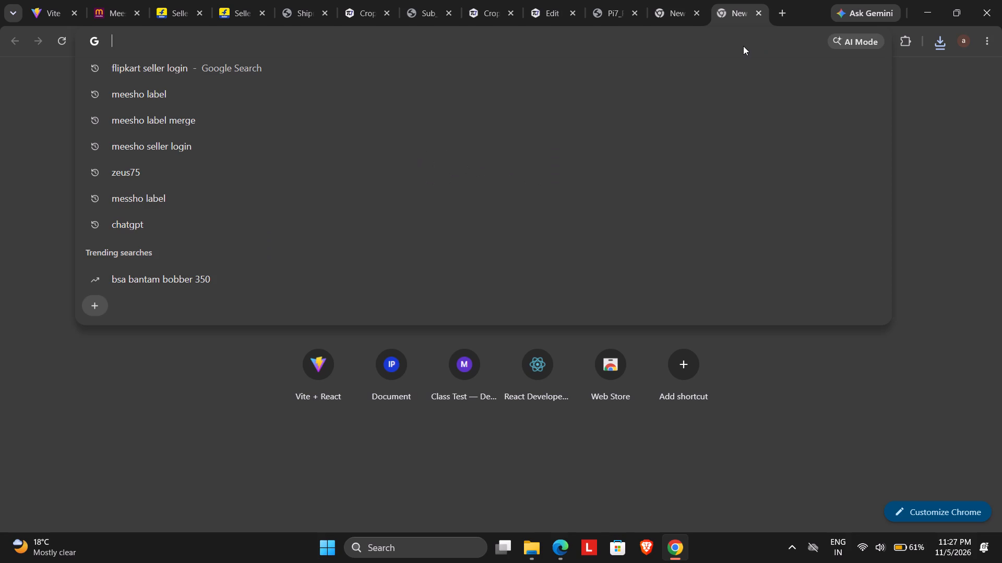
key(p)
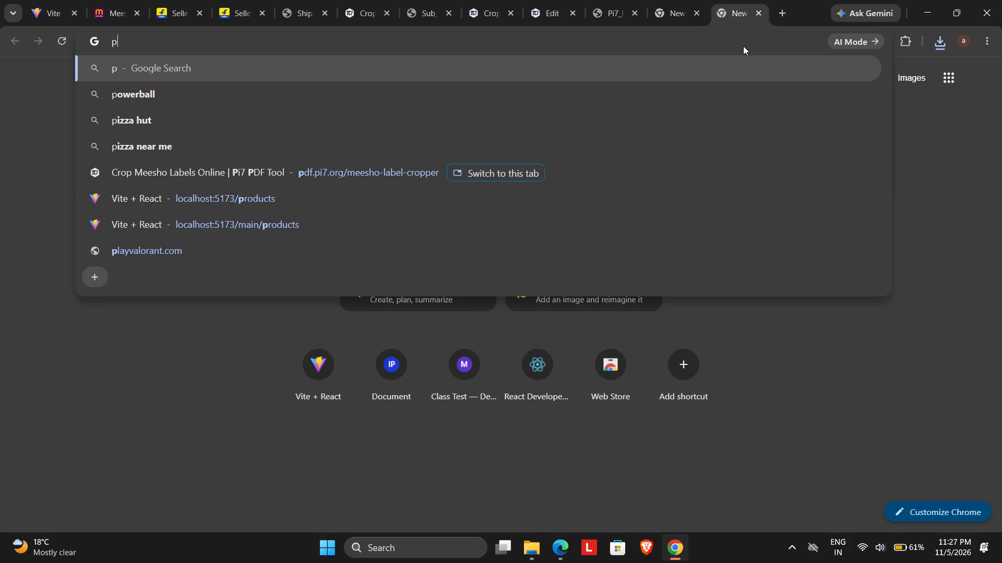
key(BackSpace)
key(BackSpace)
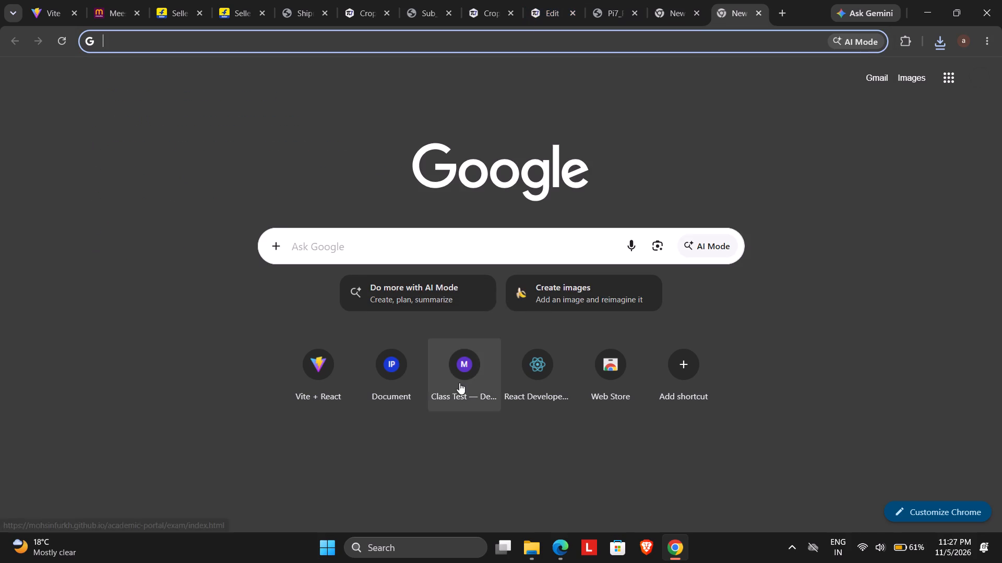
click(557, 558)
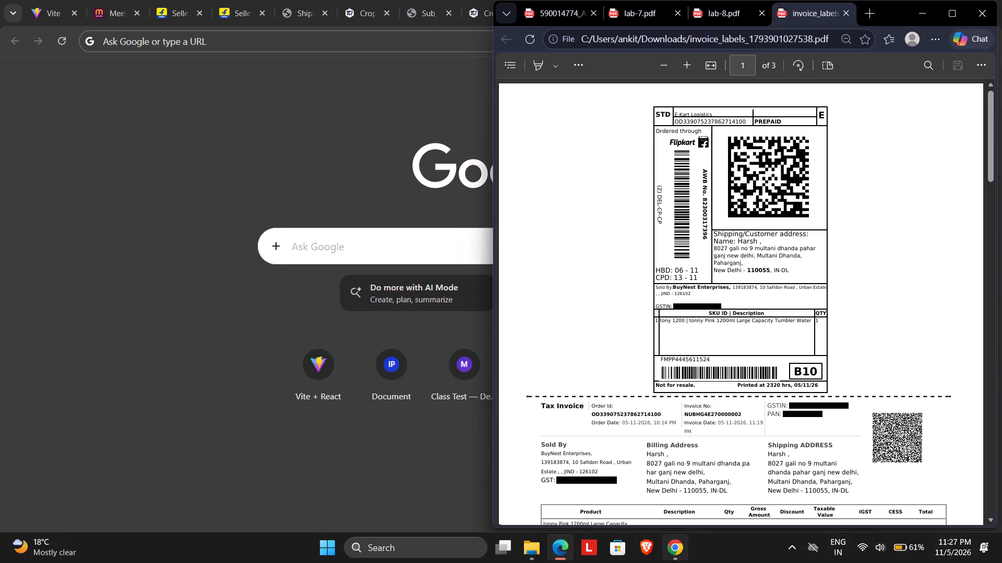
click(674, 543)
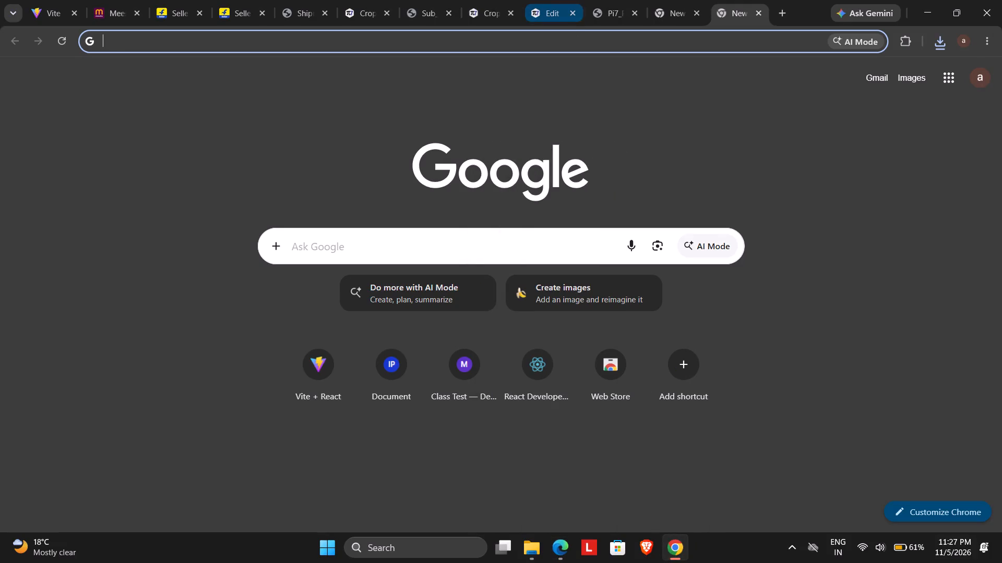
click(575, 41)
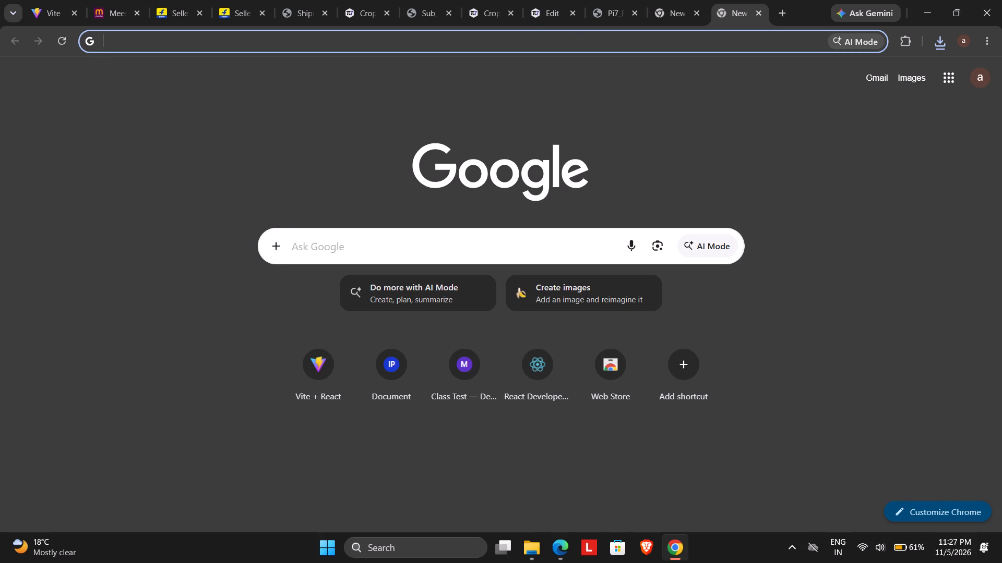
In Flipkart Seller Hub, open the tony 1200 smart group pending RTD and check the offers applied to its discounted orders.
click(236, 3)
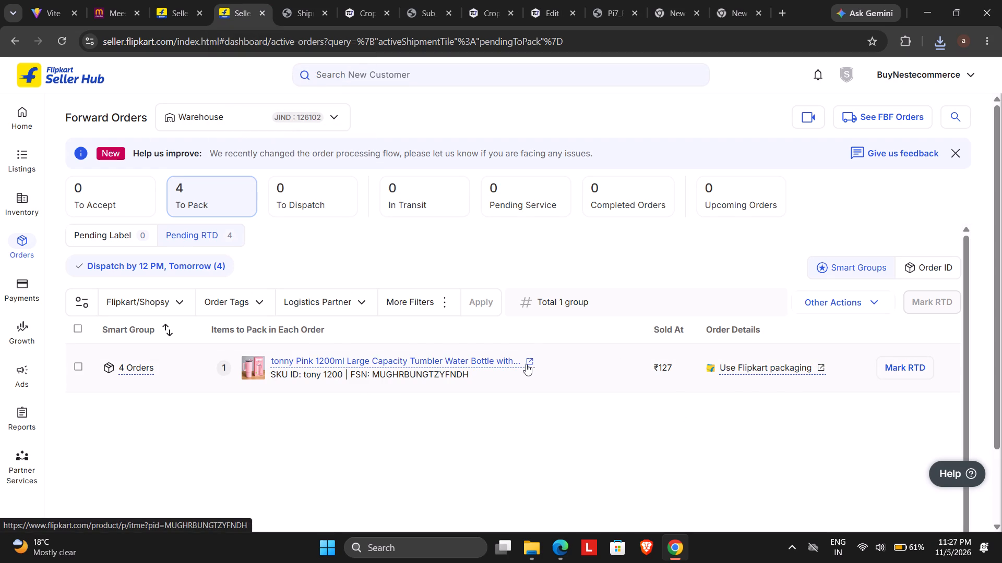
click(141, 368)
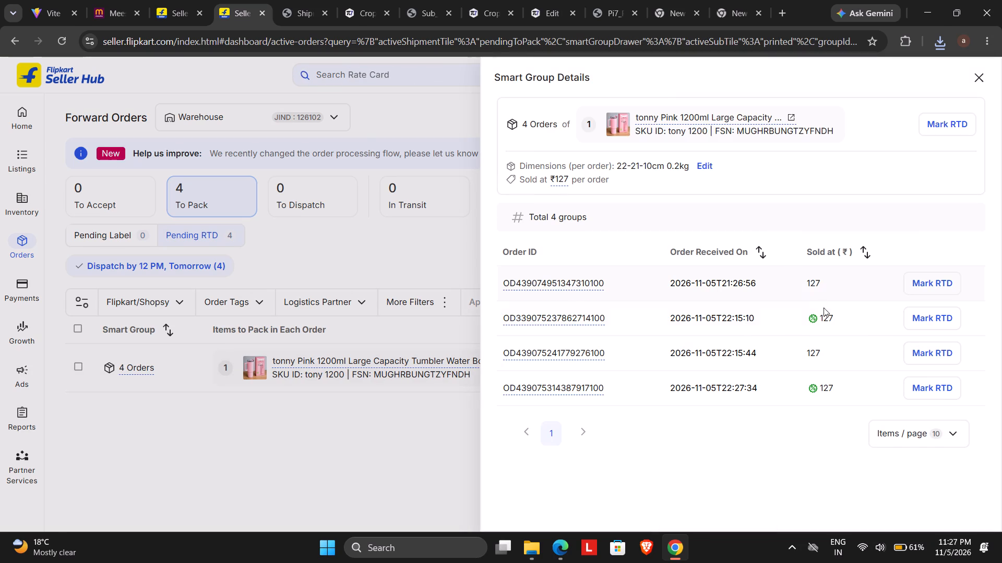
click(811, 317)
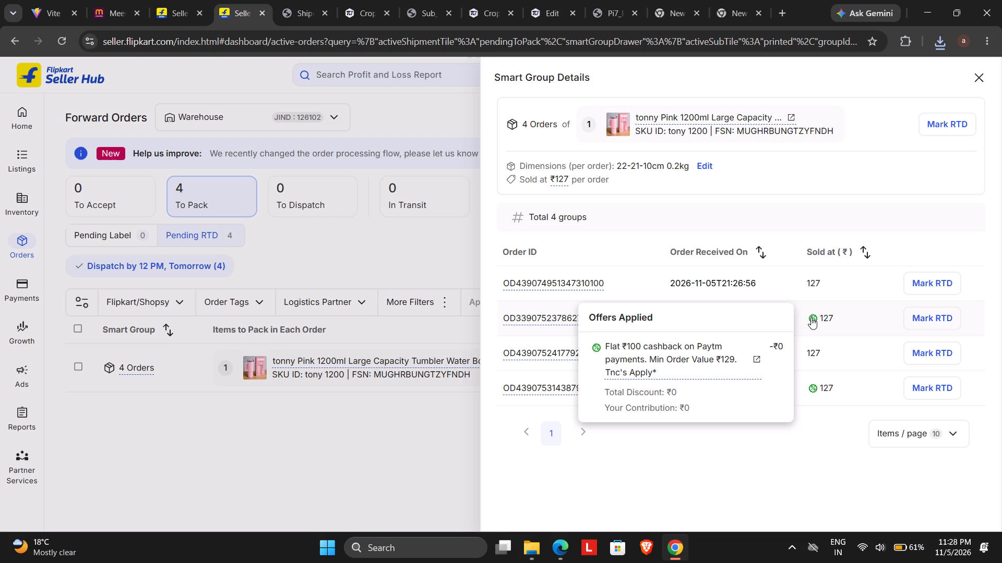
click(811, 317)
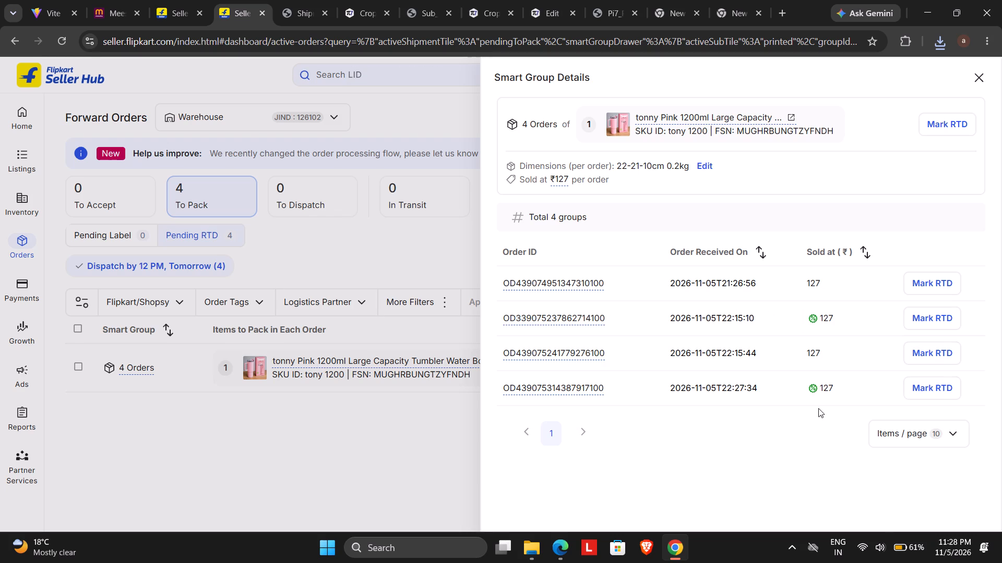
click(810, 384)
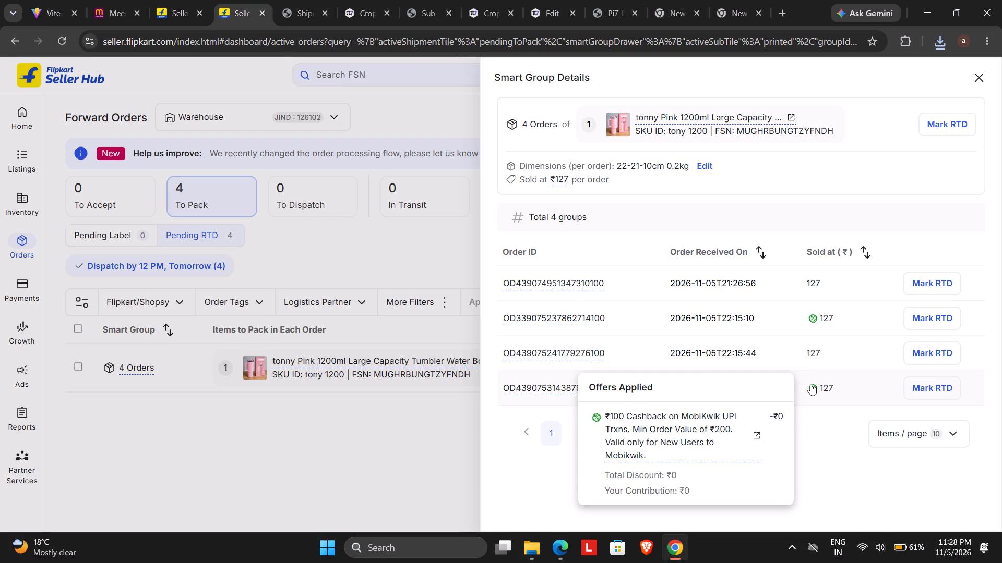
click(810, 384)
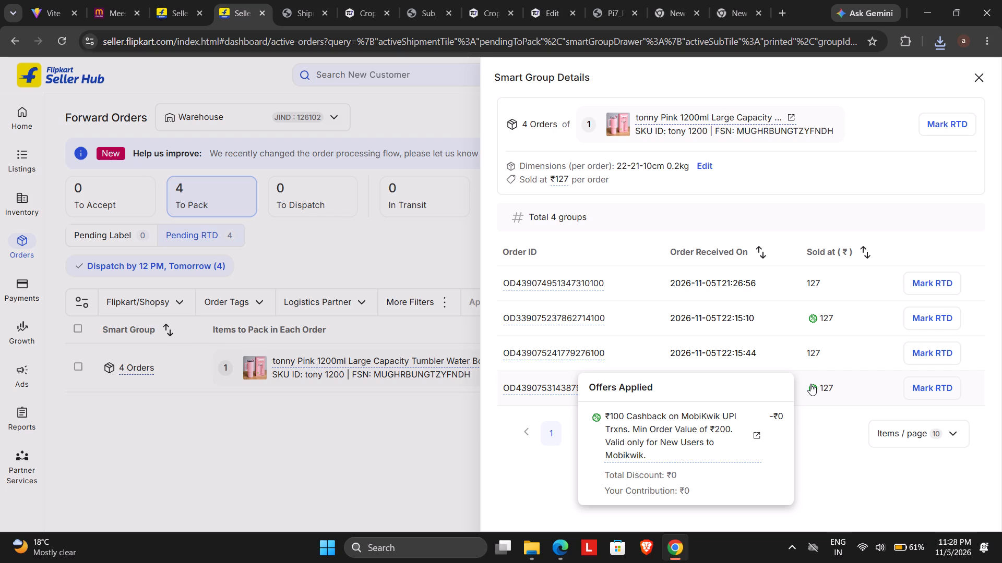
click(821, 347)
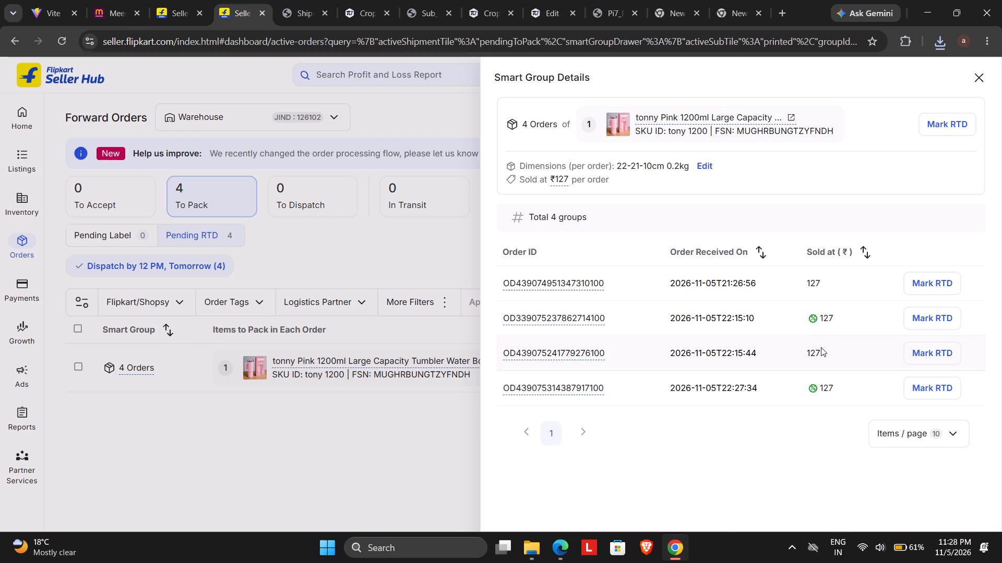
click(822, 286)
Examine the shipment, item price and customer details of the Flipkart orders received at 21:26:56 and 22:15:10.
click(563, 286)
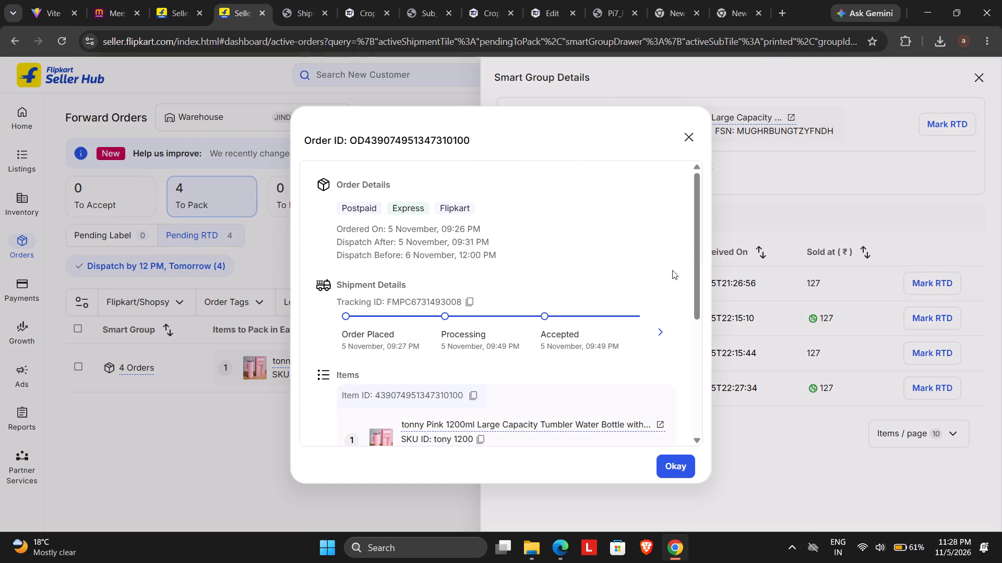
drag(696, 259, 701, 383)
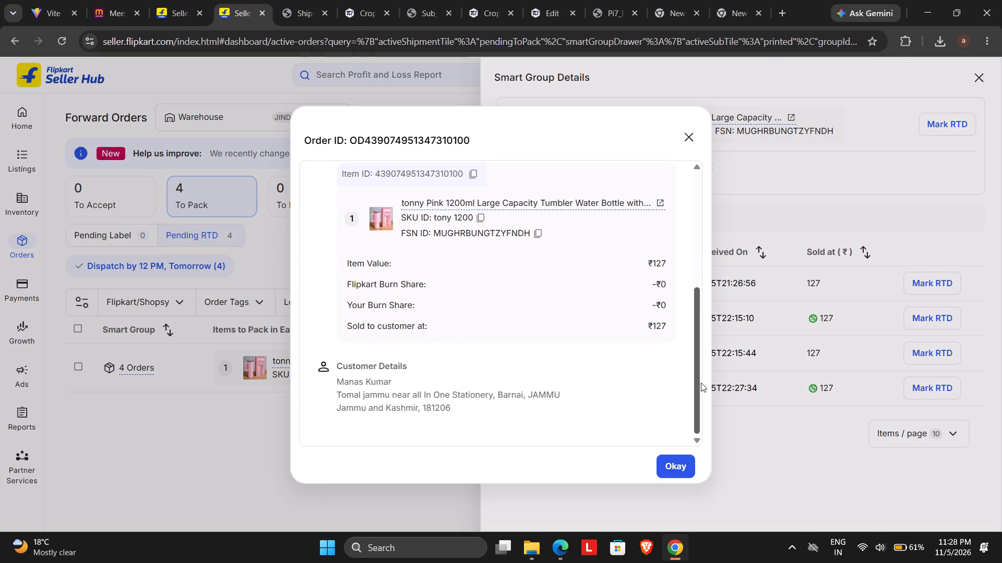
drag(701, 383, 700, 383)
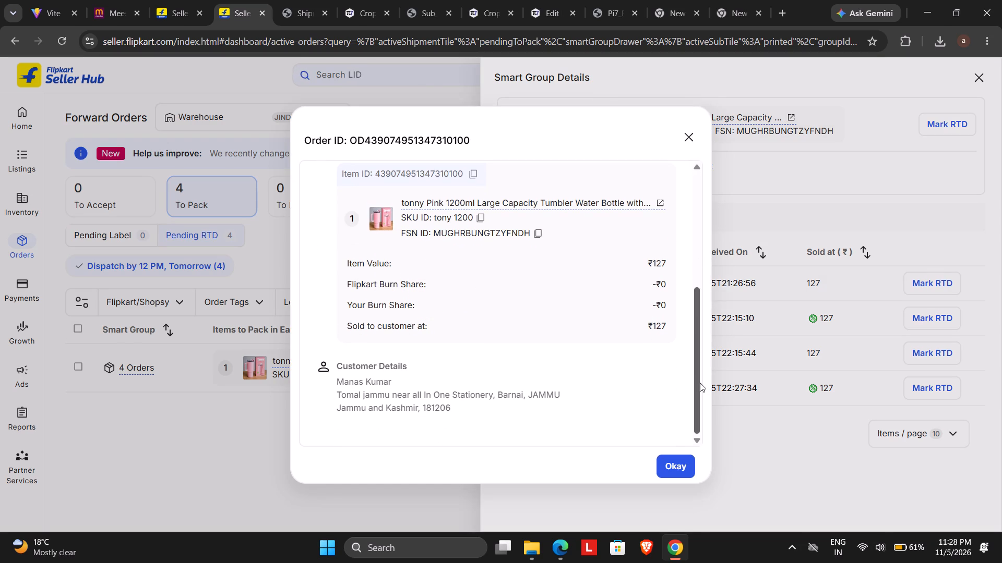
drag(700, 383, 698, 368)
click(687, 136)
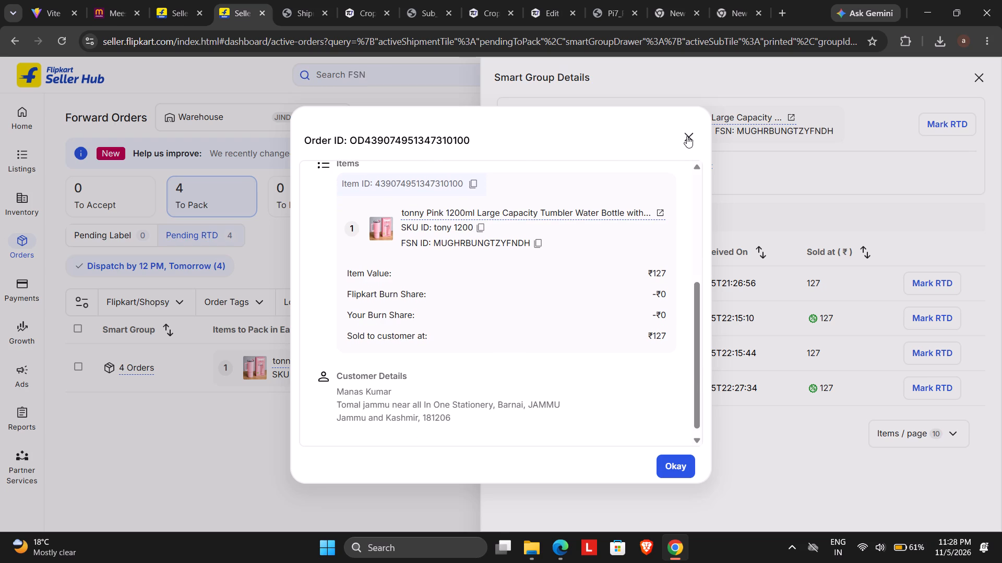
click(596, 319)
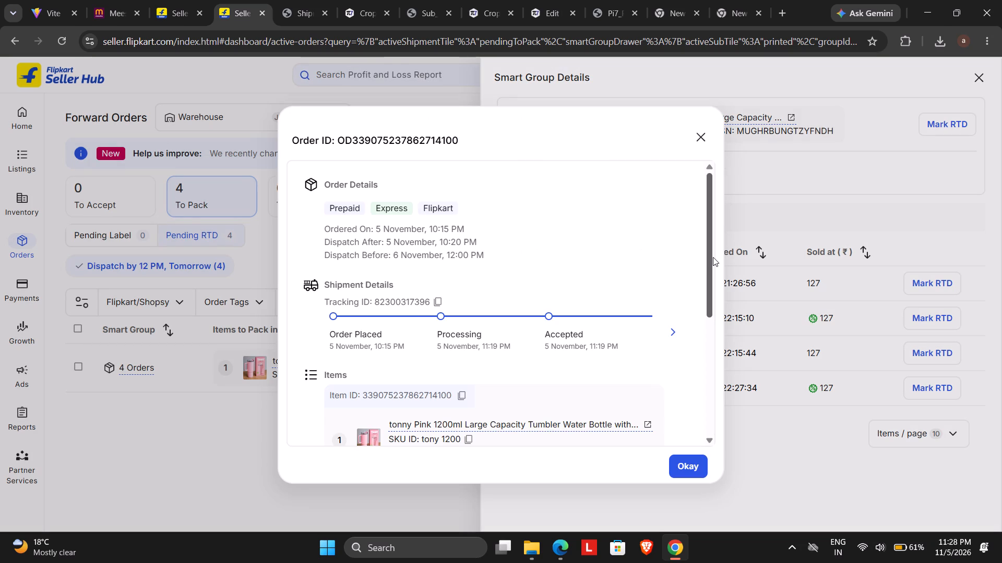
drag(713, 257, 718, 311)
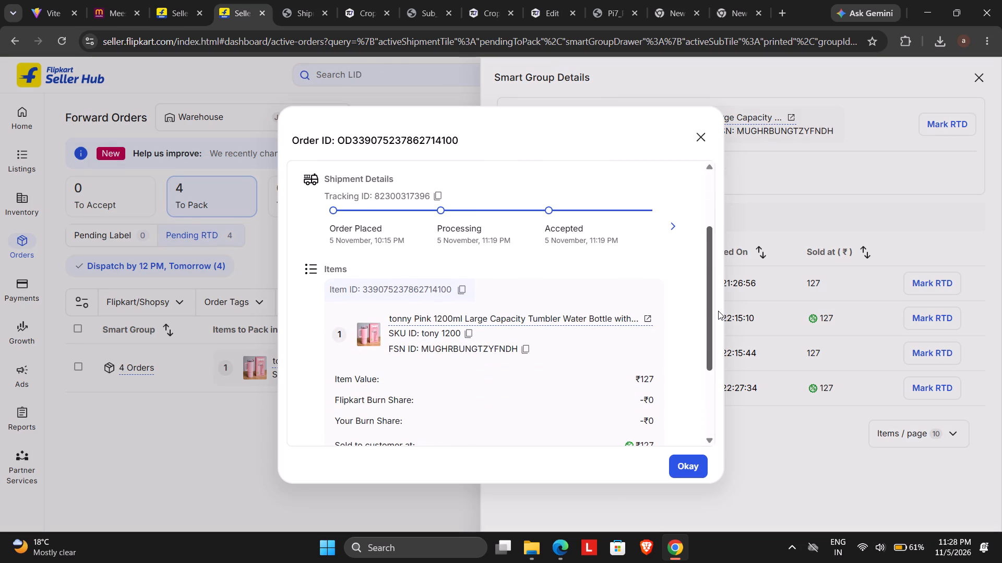
drag(718, 311, 734, 394)
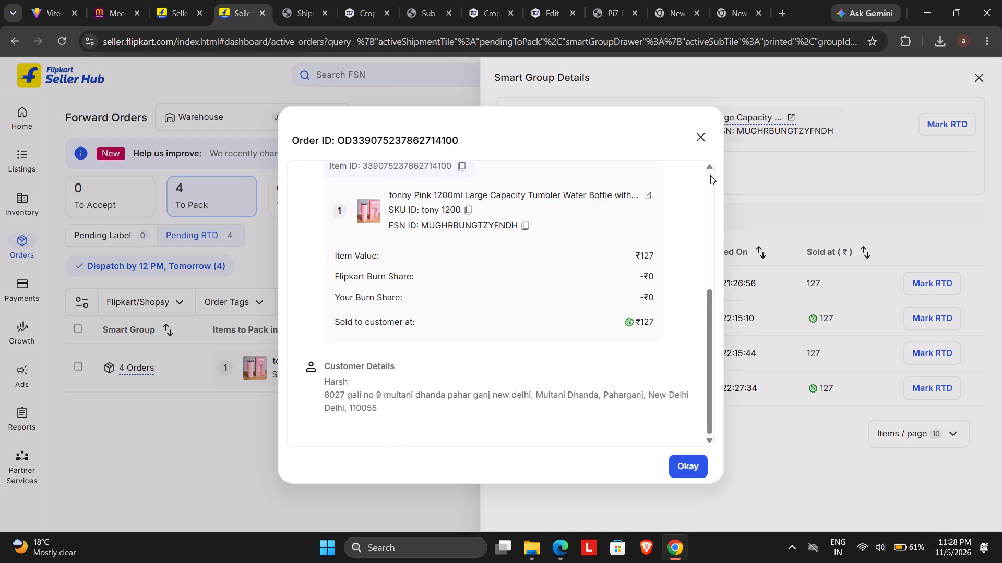
click(702, 138)
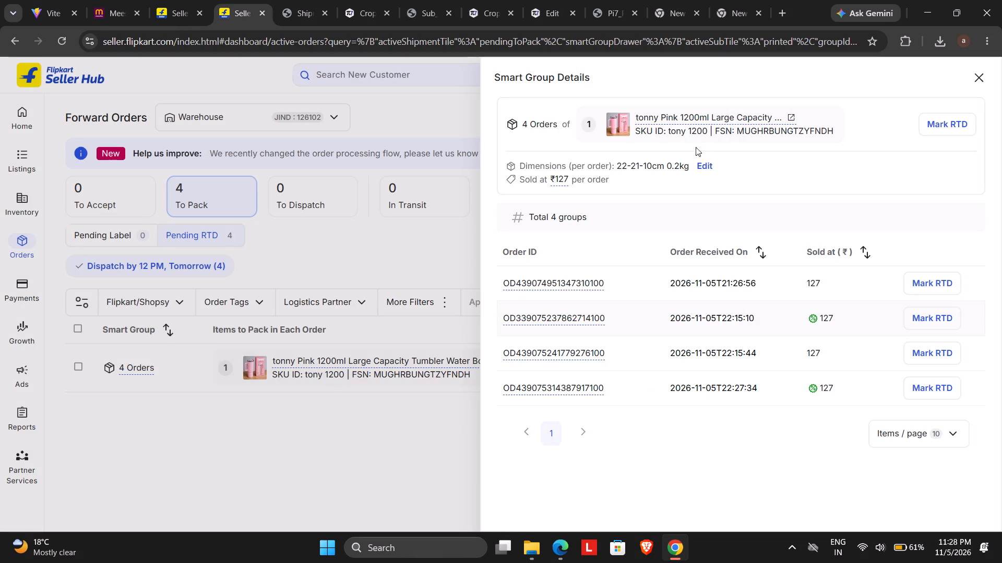
Examine the item price and customer details of the orders received at 22:15:44 and 22:27:34, and close the smart group details.
click(589, 352)
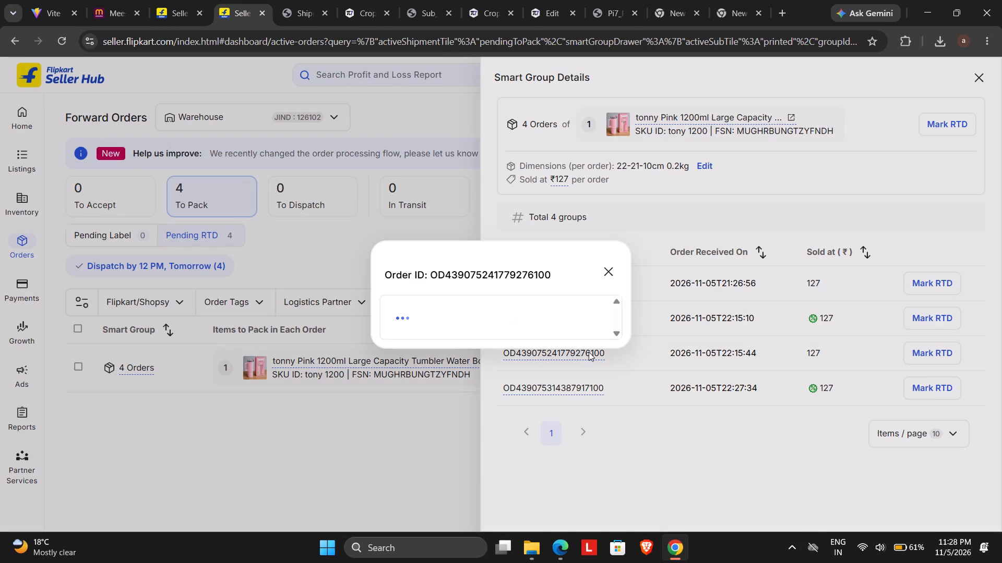
drag(713, 261, 714, 366)
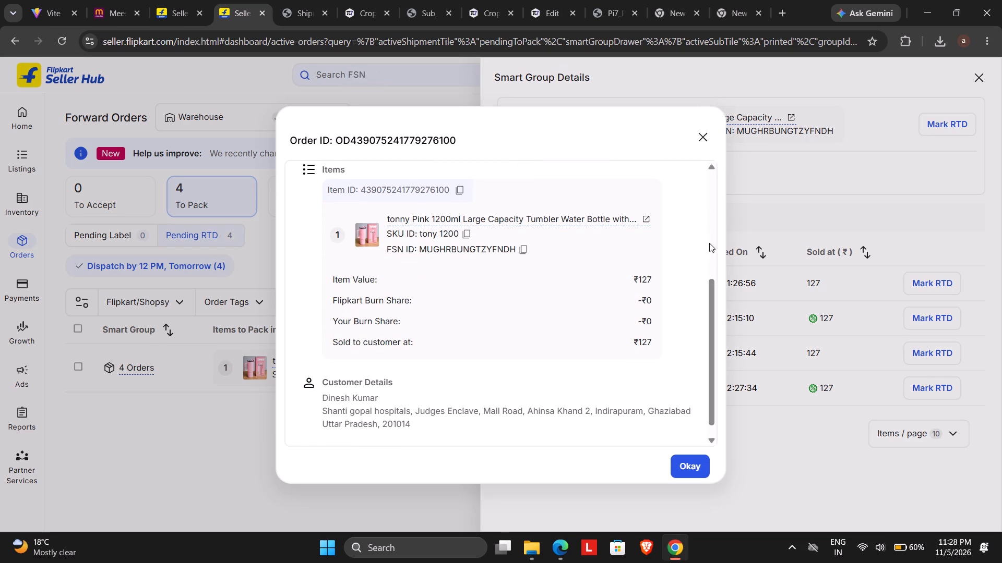
click(705, 139)
click(581, 390)
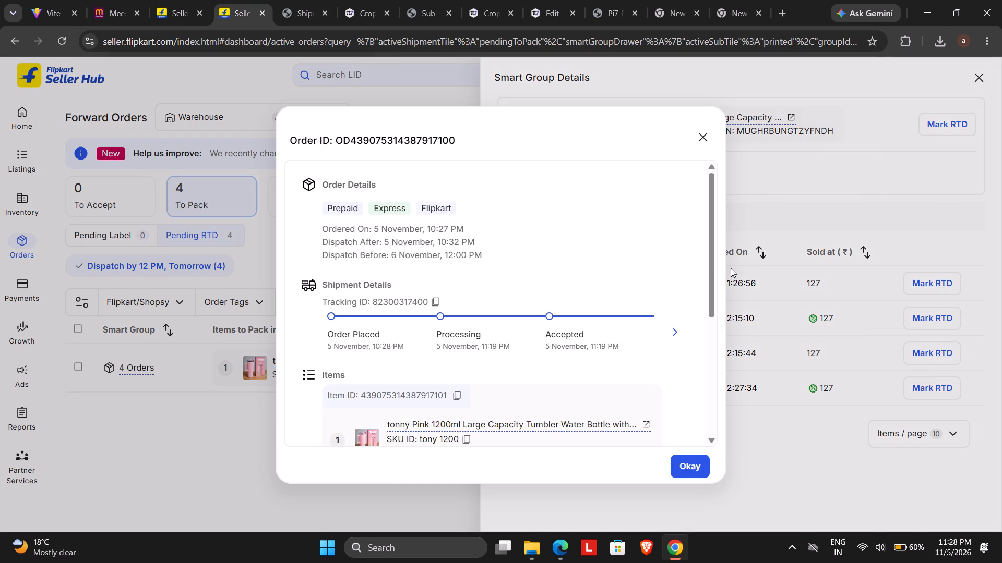
drag(713, 266, 737, 405)
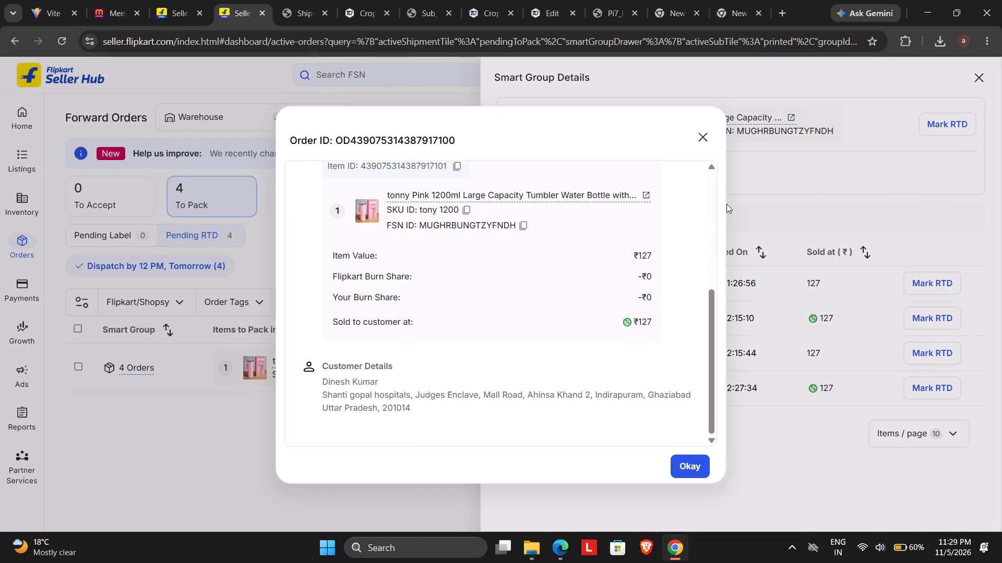
click(706, 135)
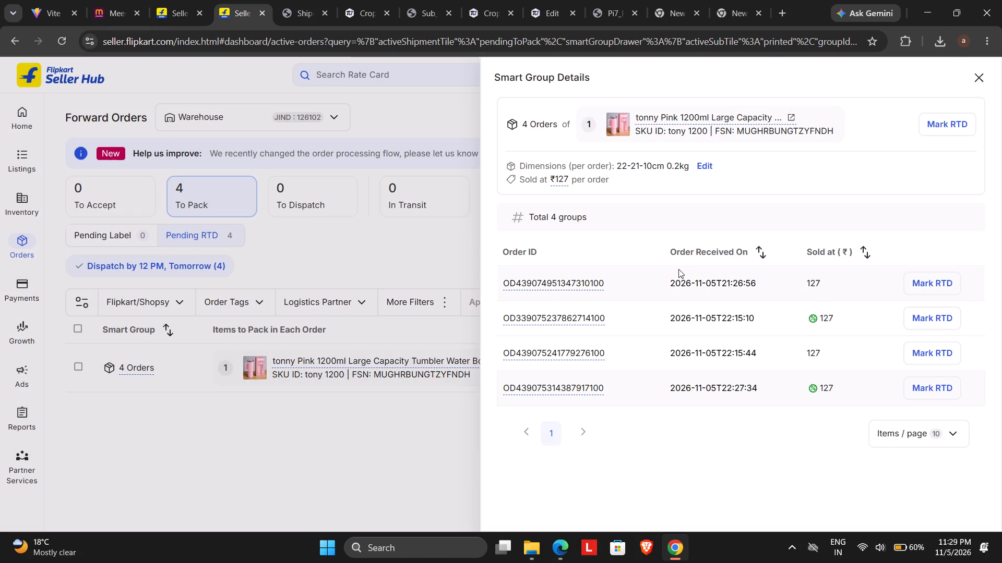
click(598, 359)
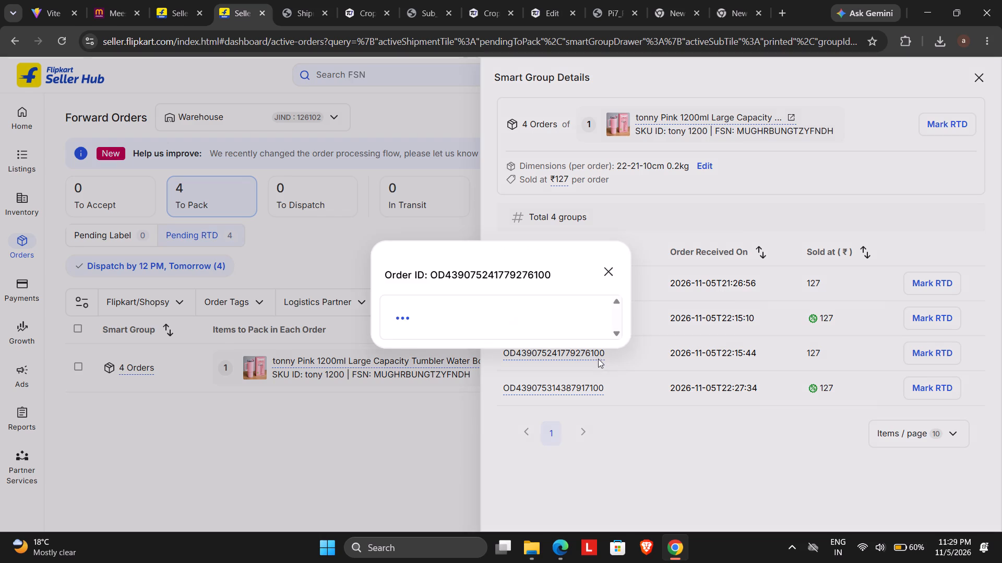
drag(713, 227, 710, 323)
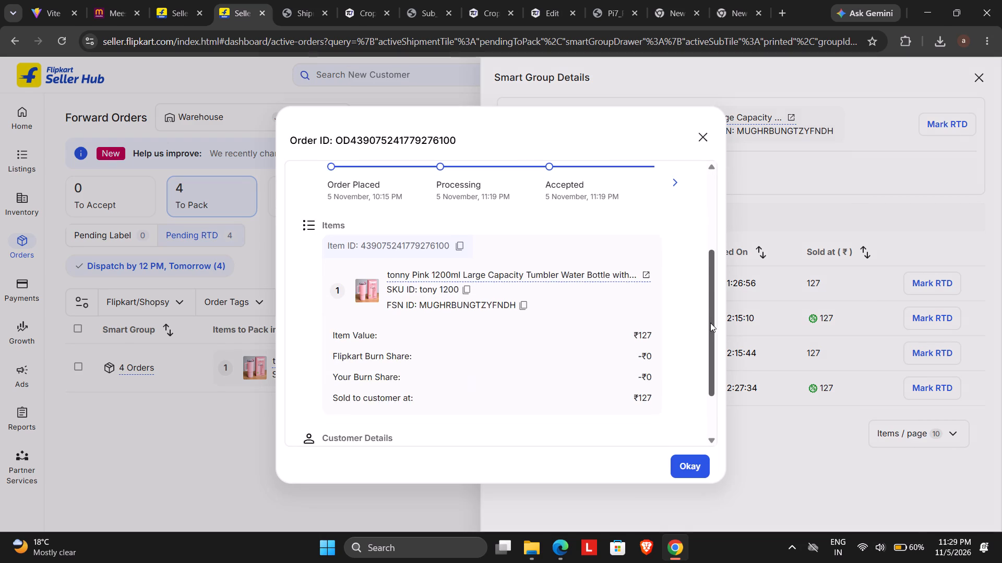
drag(710, 323, 712, 341)
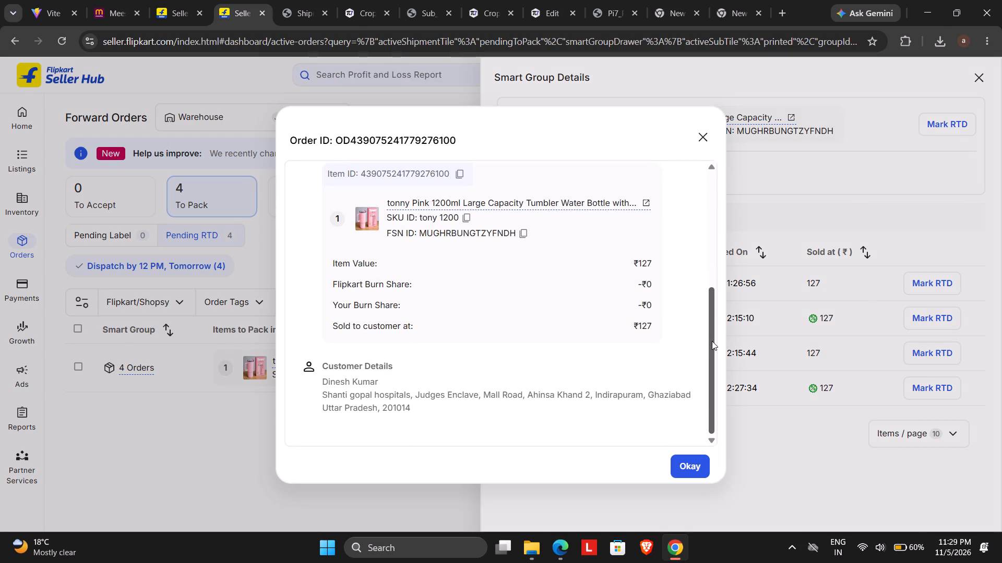
click(706, 139)
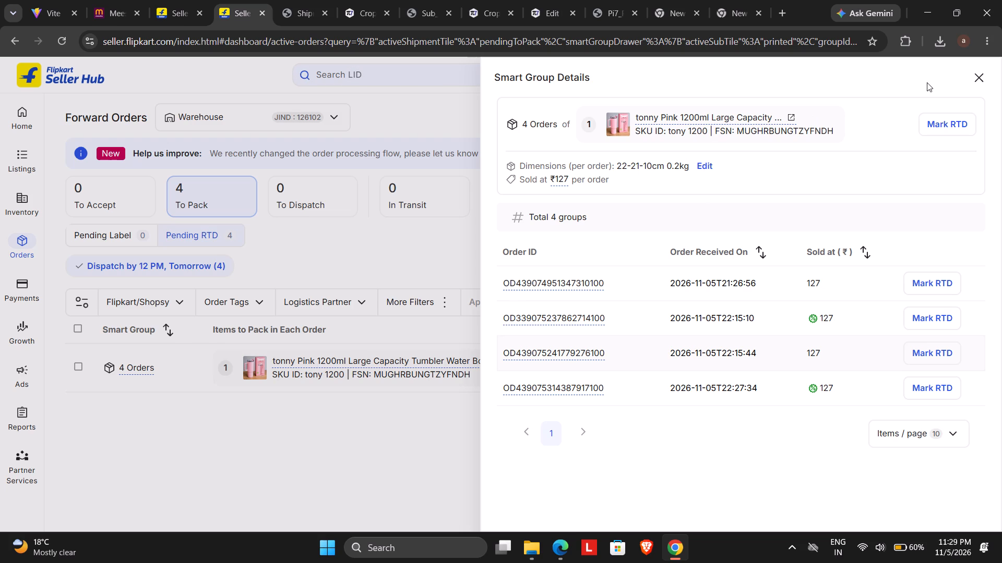
click(981, 81)
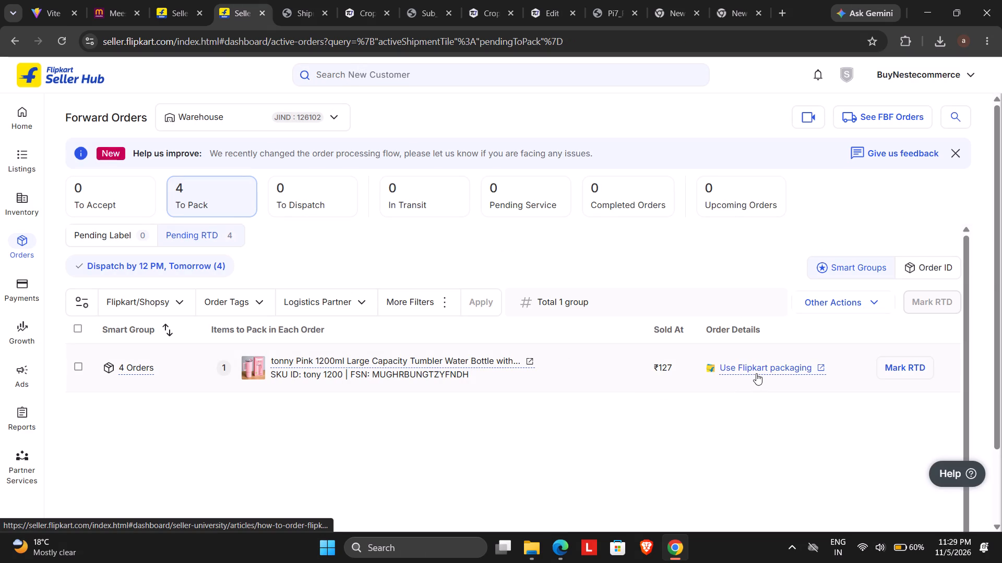
List the pending RTD orders individually by order ID and check whether their labels can be re-printed.
click(850, 302)
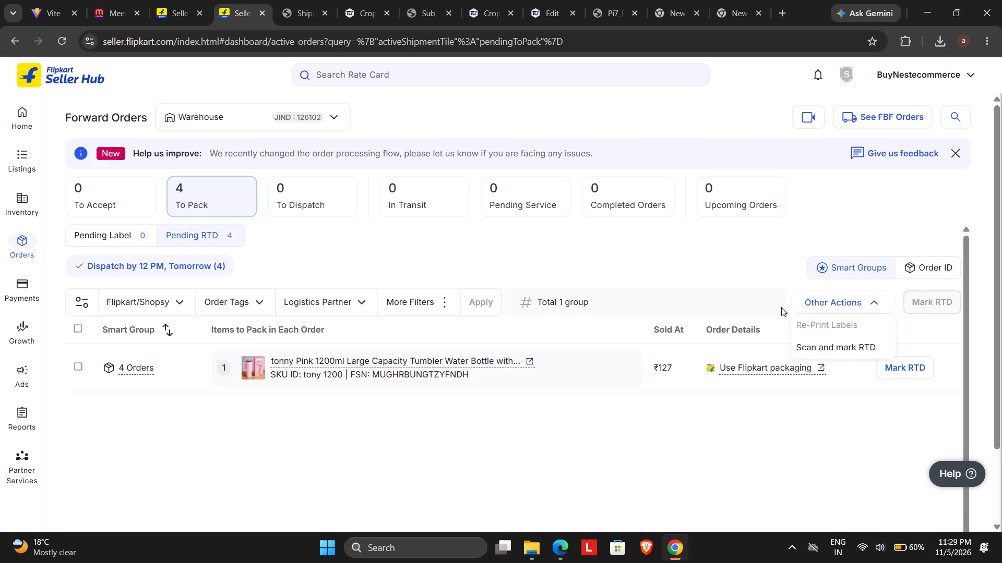
click(923, 276)
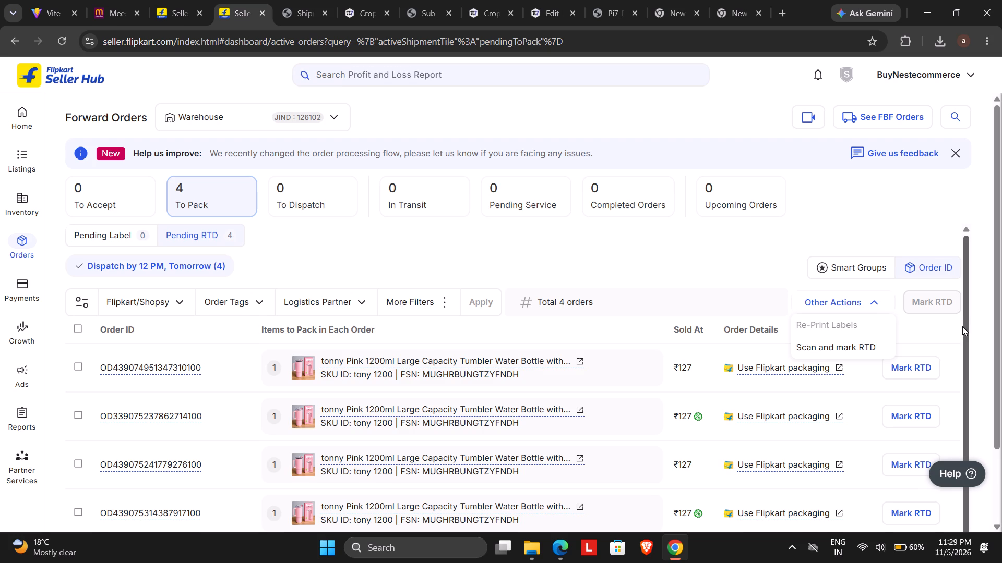
drag(962, 326, 971, 385)
drag(971, 385, 969, 463)
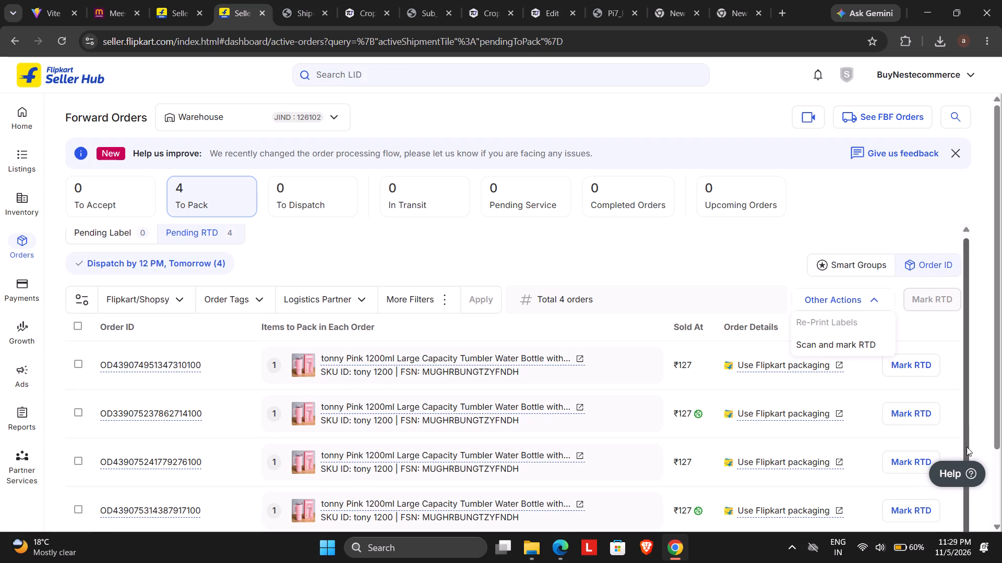
drag(964, 425, 964, 453)
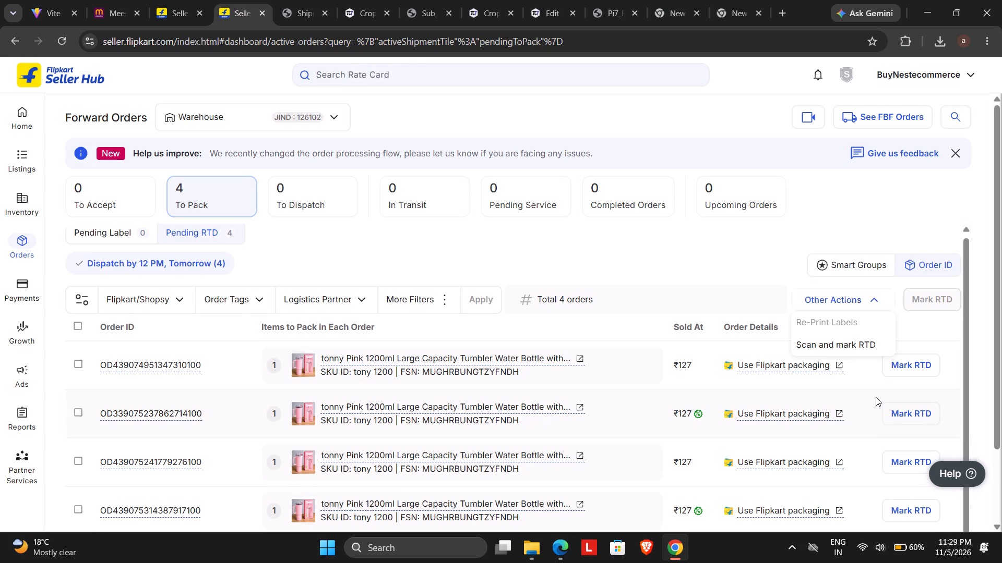
click(852, 317)
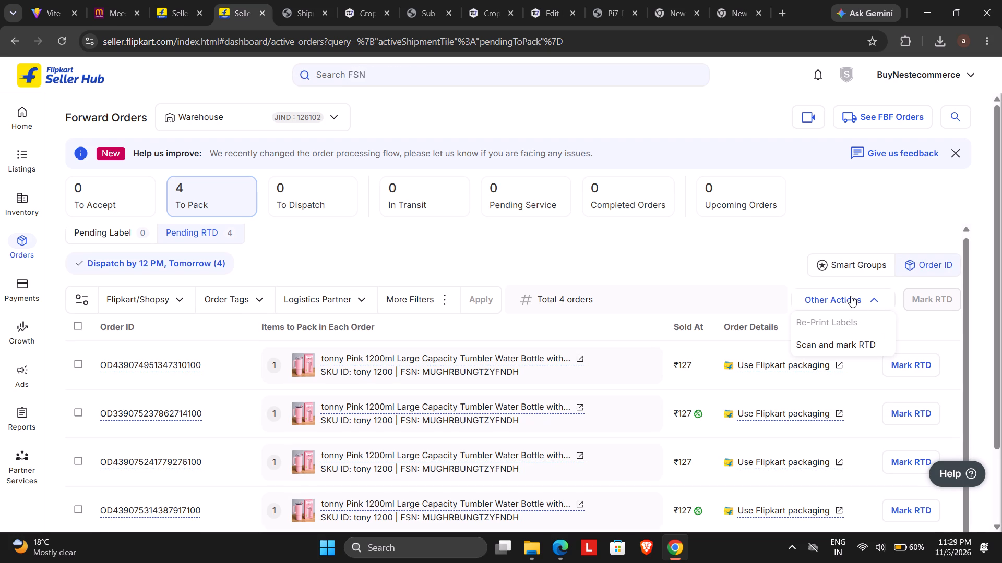
click(851, 295)
click(851, 295)
click(842, 321)
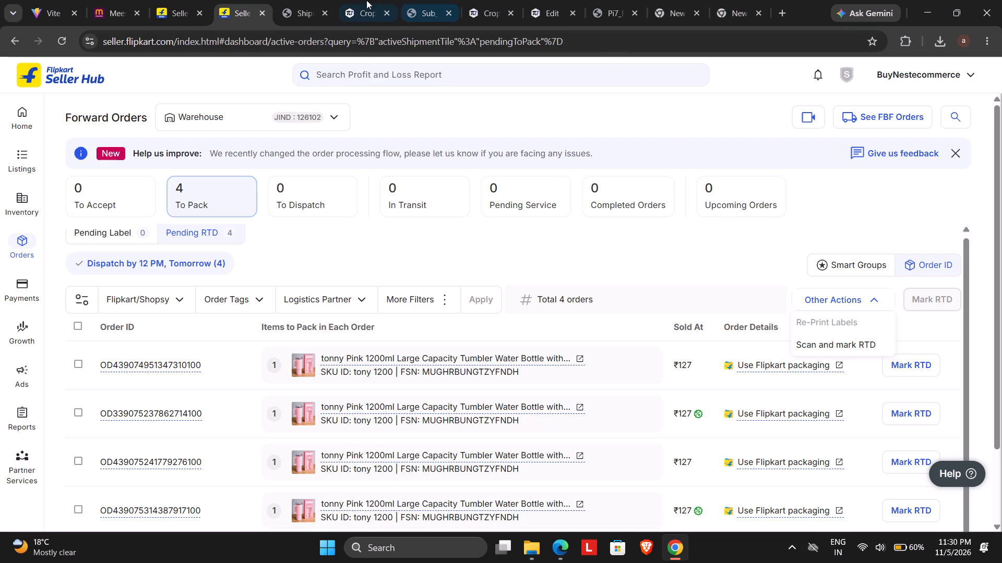
click(551, 24)
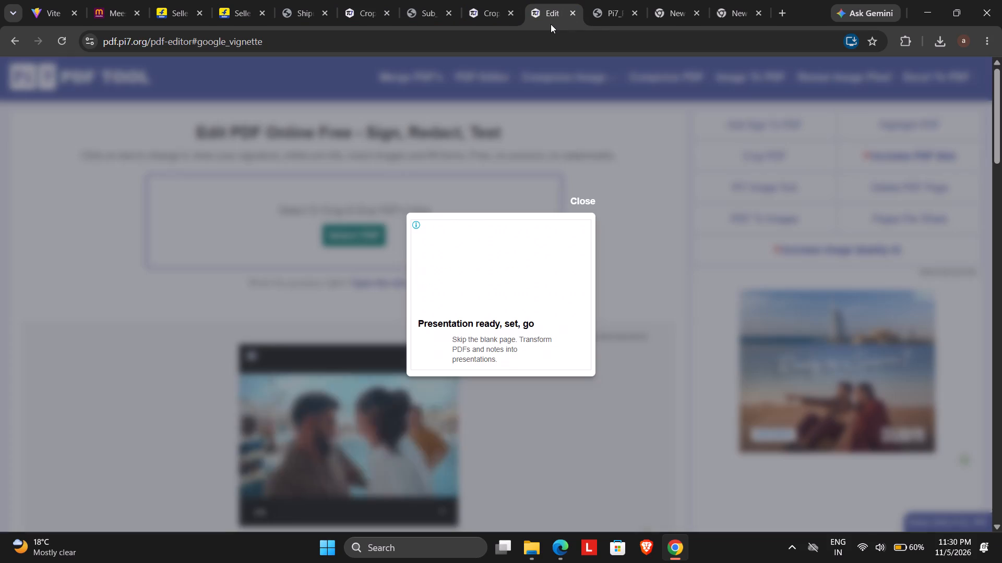
click(594, 201)
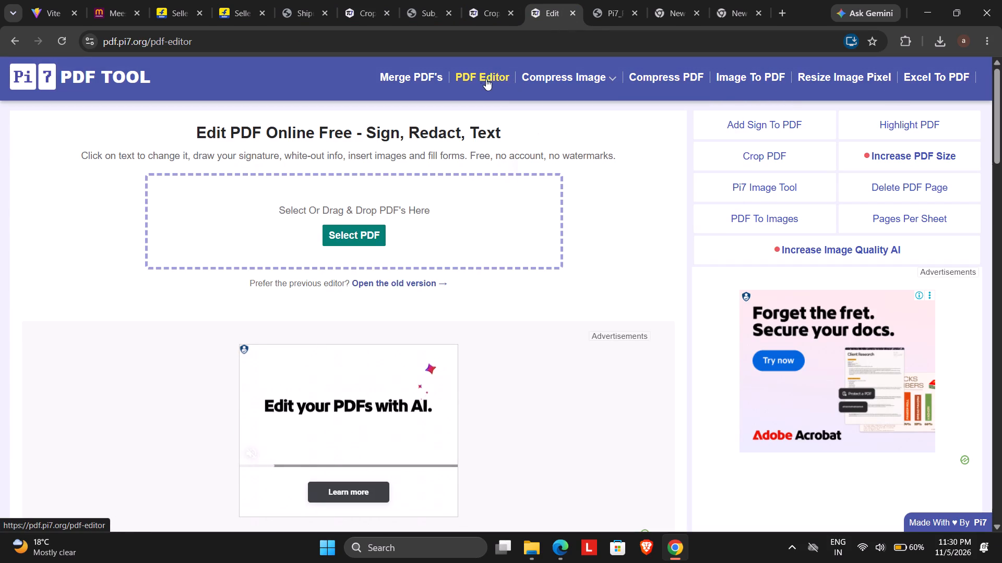
click(471, 80)
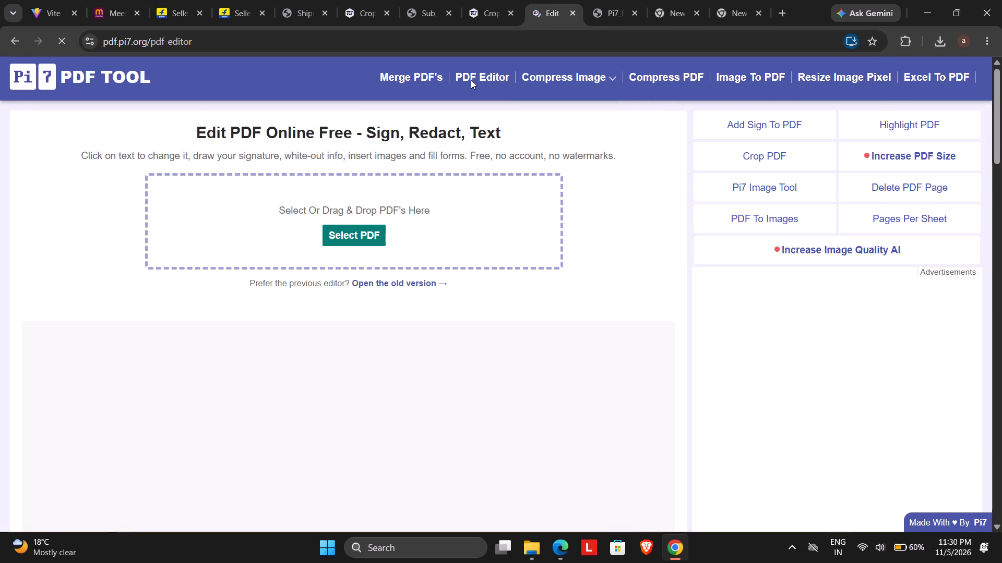
click(362, 235)
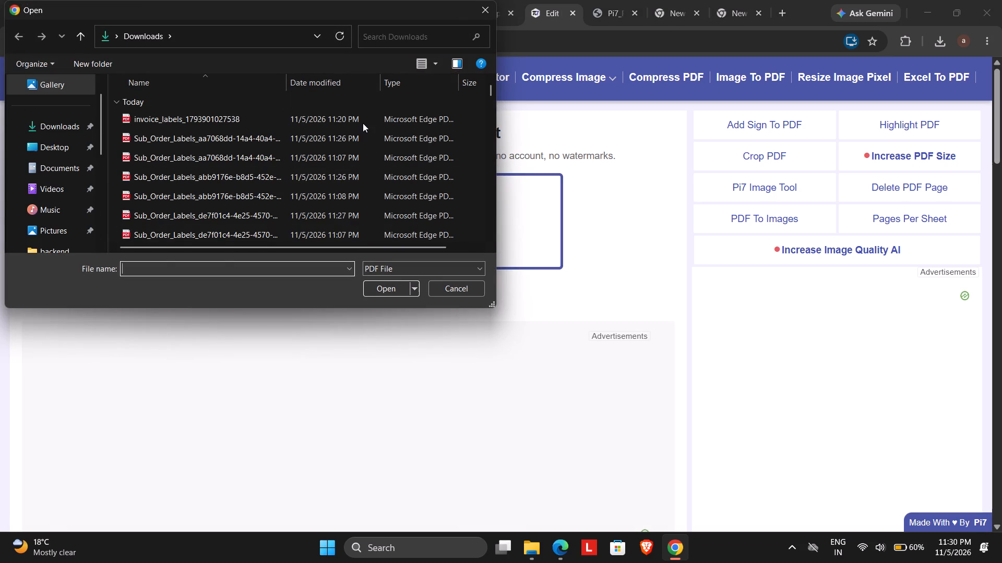
click(364, 121)
click(387, 294)
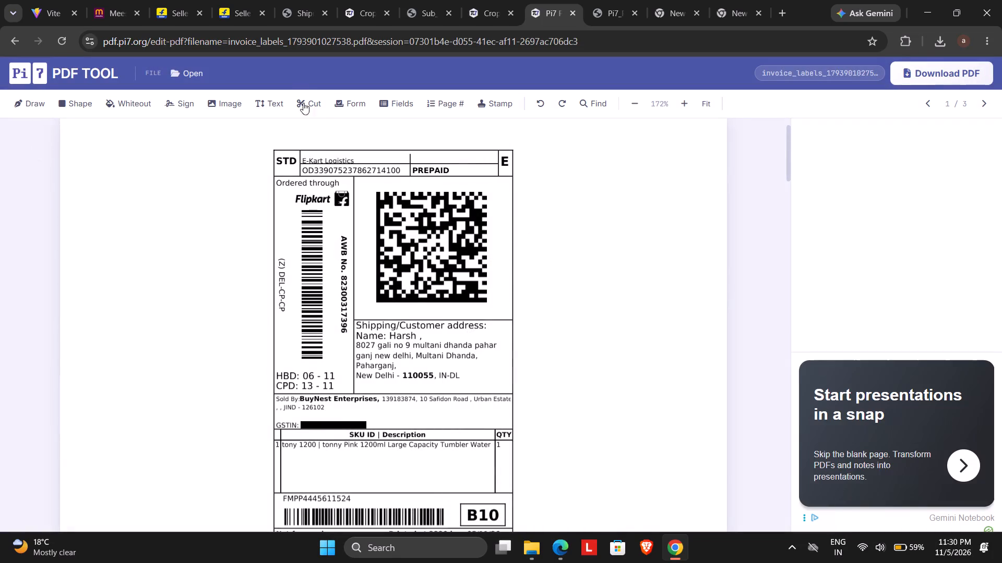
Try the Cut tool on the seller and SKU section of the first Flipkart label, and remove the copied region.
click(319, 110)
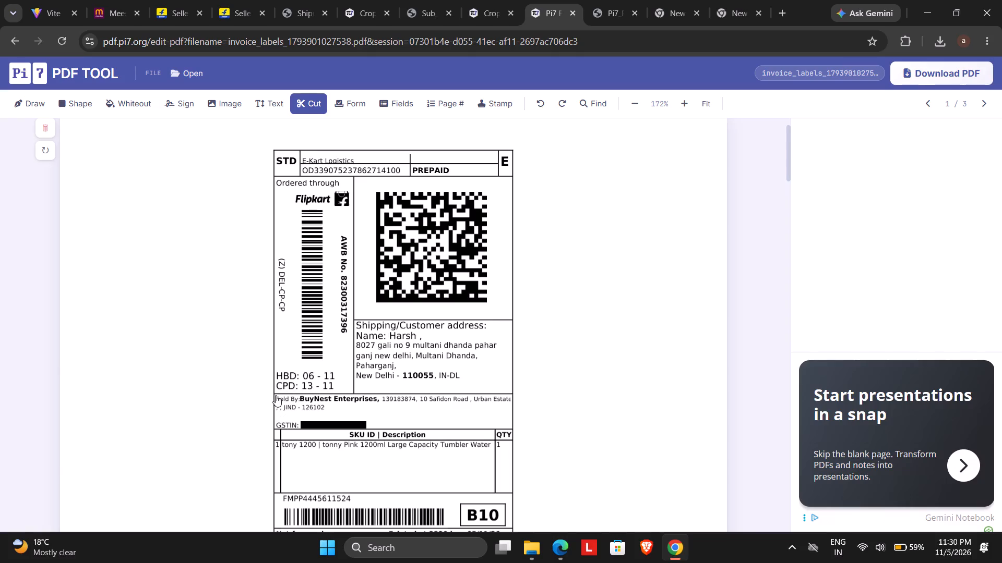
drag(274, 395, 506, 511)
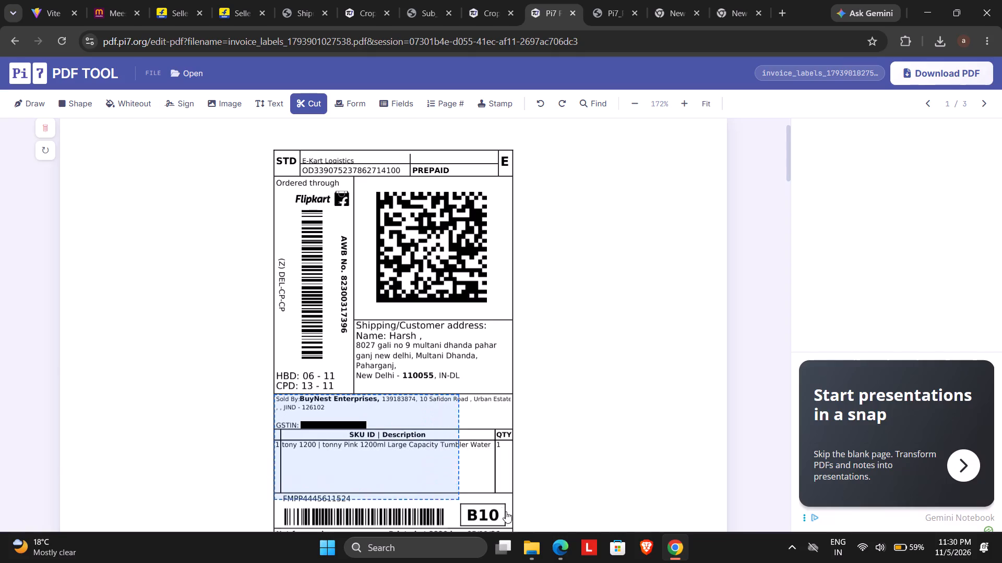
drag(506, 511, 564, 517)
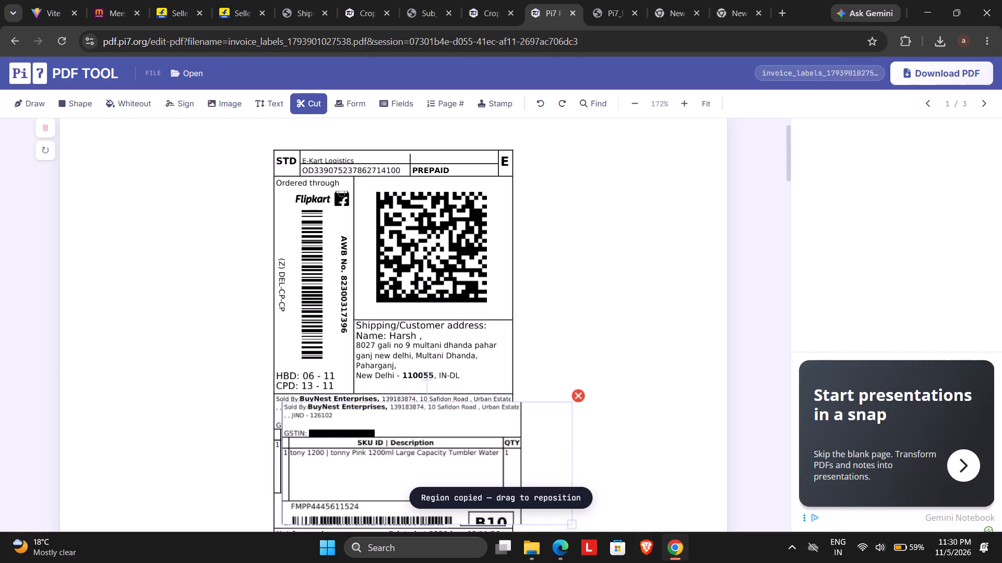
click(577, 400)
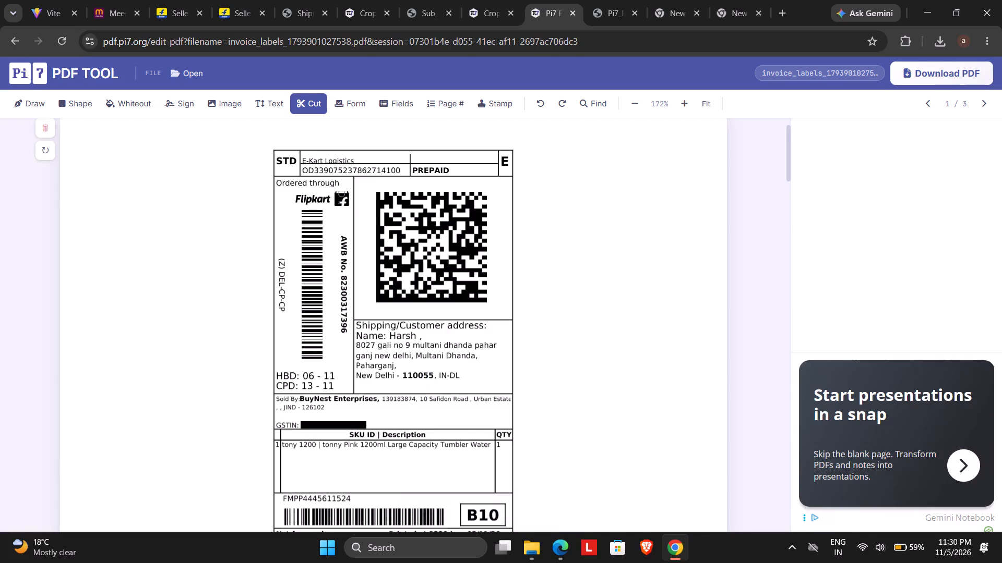
Use the Cut tool on the full Tax Invoice section below the first Flipkart label, starting at the dashed line.
click(985, 244)
drag(789, 170, 795, 192)
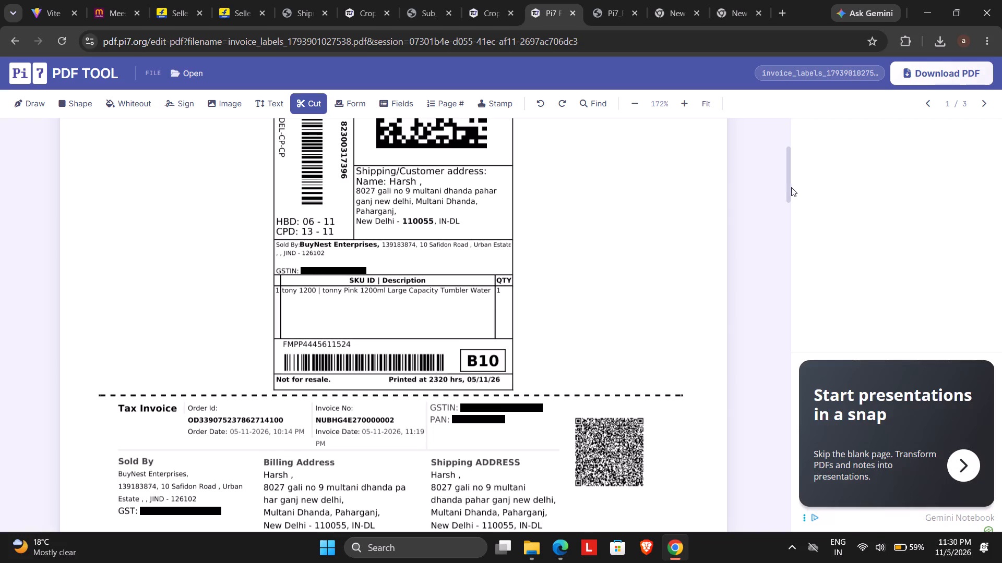
drag(792, 187, 792, 173)
drag(788, 184, 790, 160)
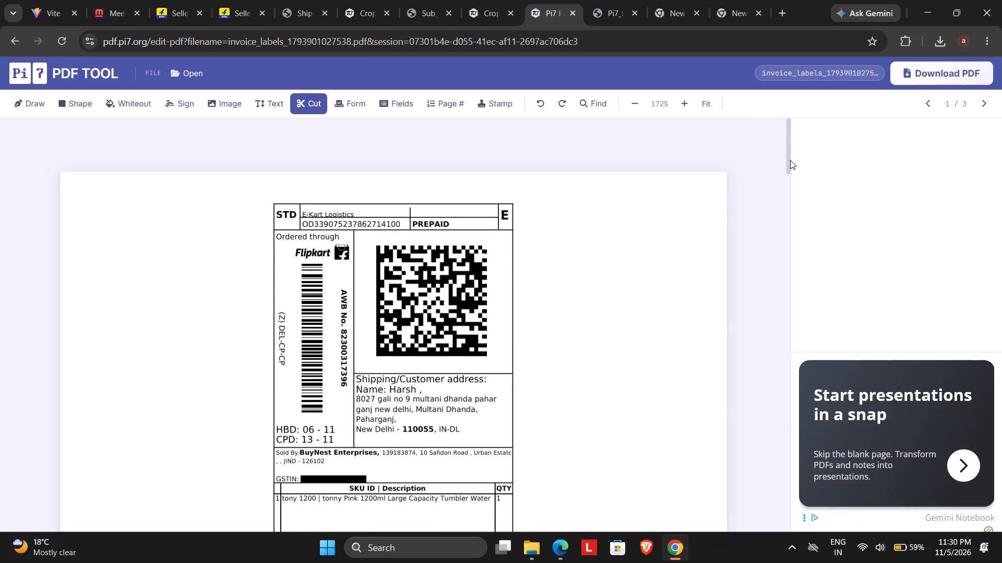
drag(790, 160, 801, 225)
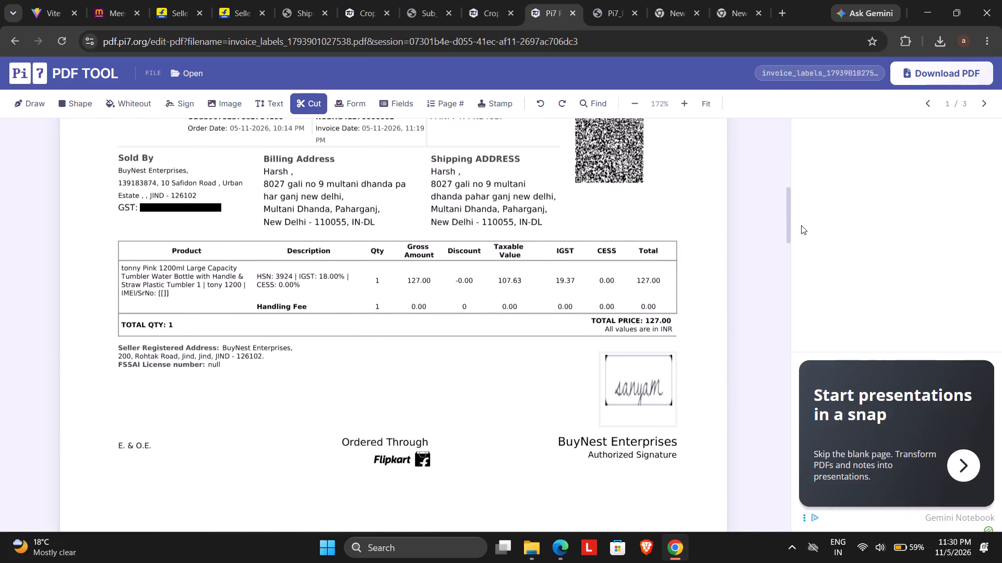
drag(801, 225, 801, 225)
drag(790, 219, 789, 208)
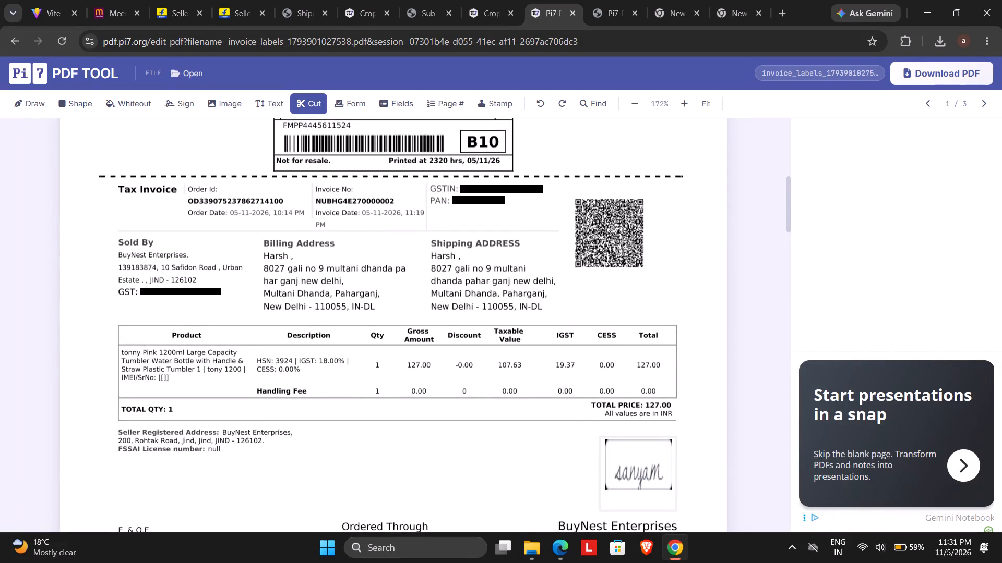
drag(95, 176, 623, 515)
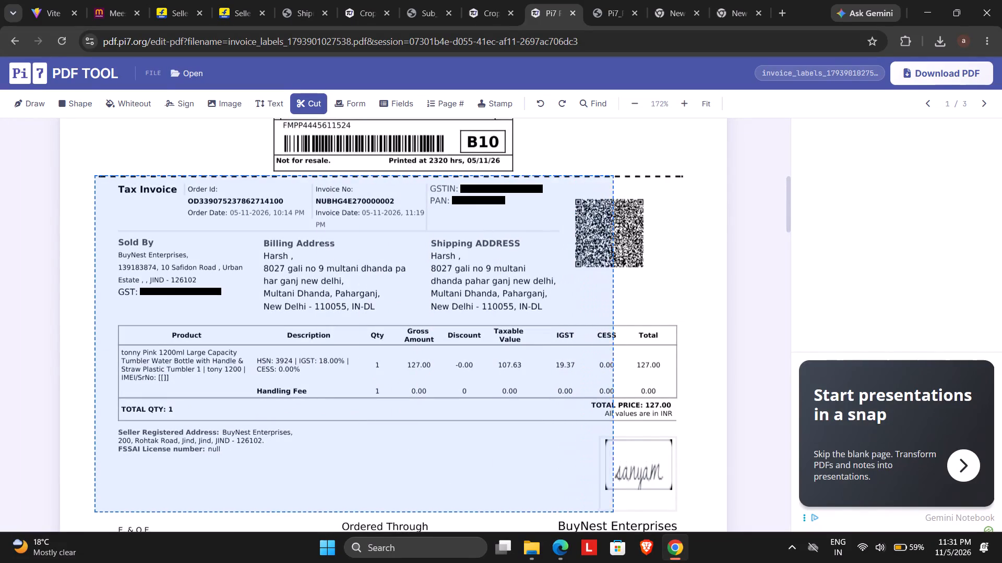
drag(623, 515, 734, 532)
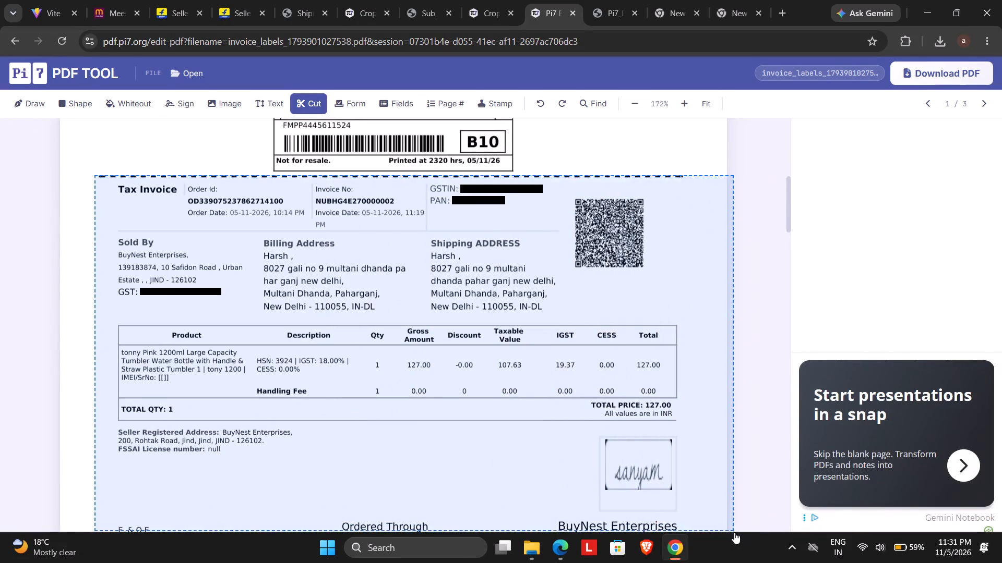
drag(734, 532, 733, 537)
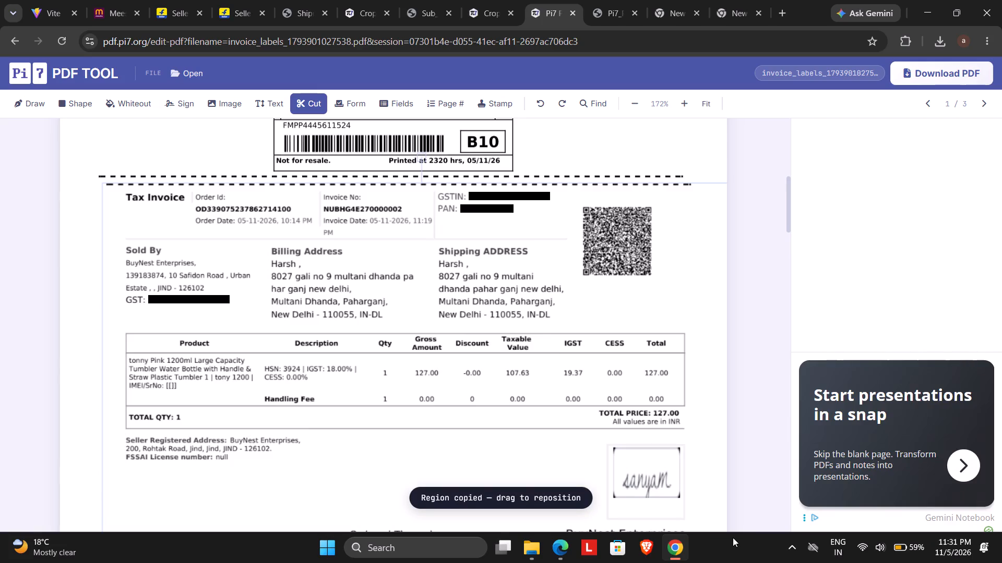
Move the copied tax invoice region down to the bottom of page 1, and continue without the server.
click(664, 363)
drag(664, 363, 675, 335)
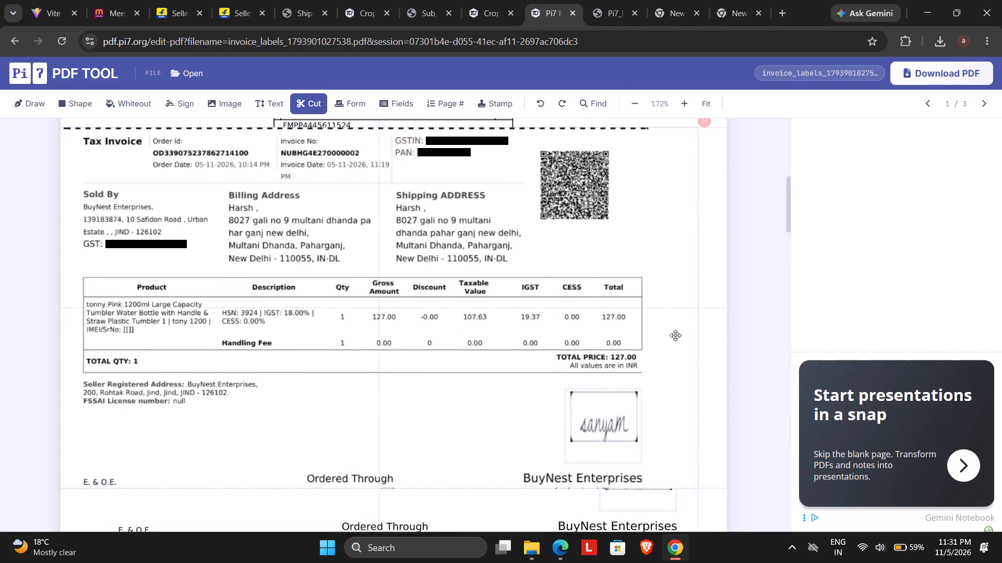
drag(675, 335, 580, 374)
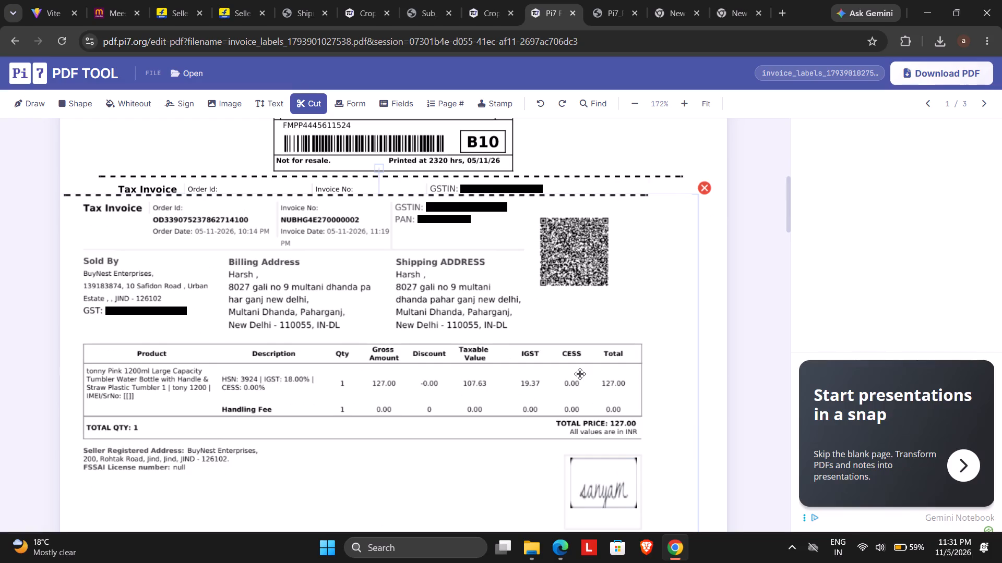
right_click(570, 339)
click(543, 321)
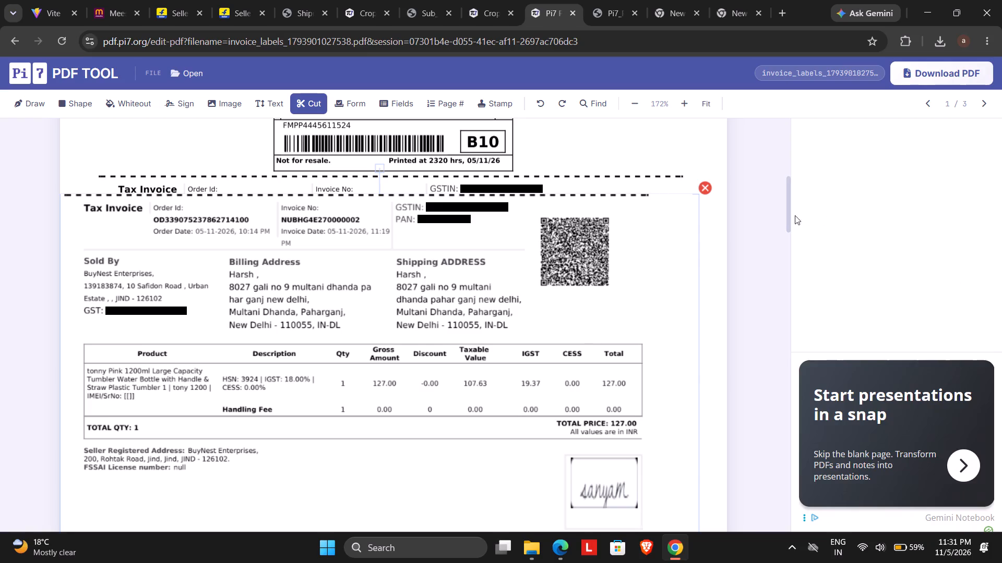
drag(792, 209, 805, 275)
drag(788, 224, 796, 286)
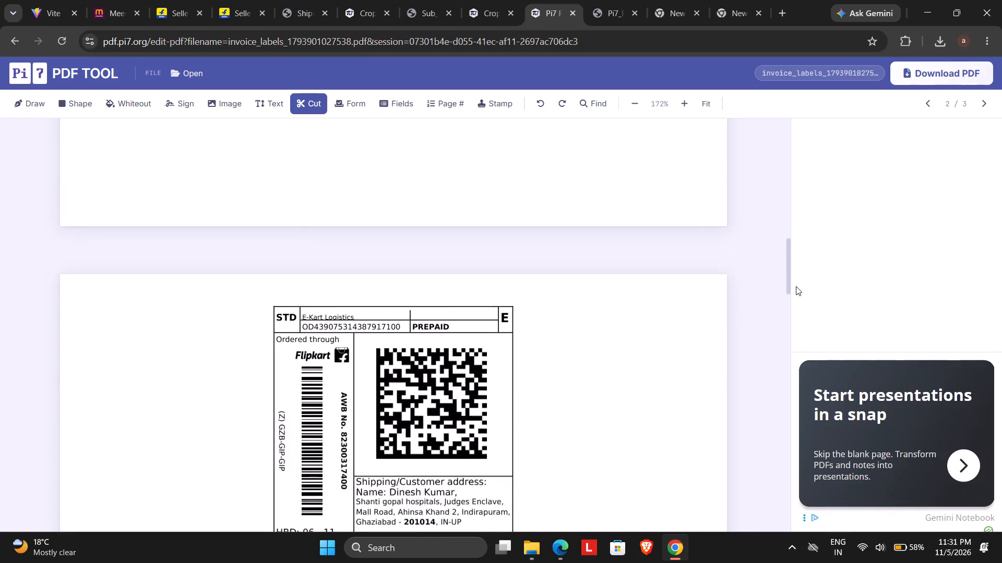
drag(796, 286, 795, 260)
drag(609, 251, 679, 471)
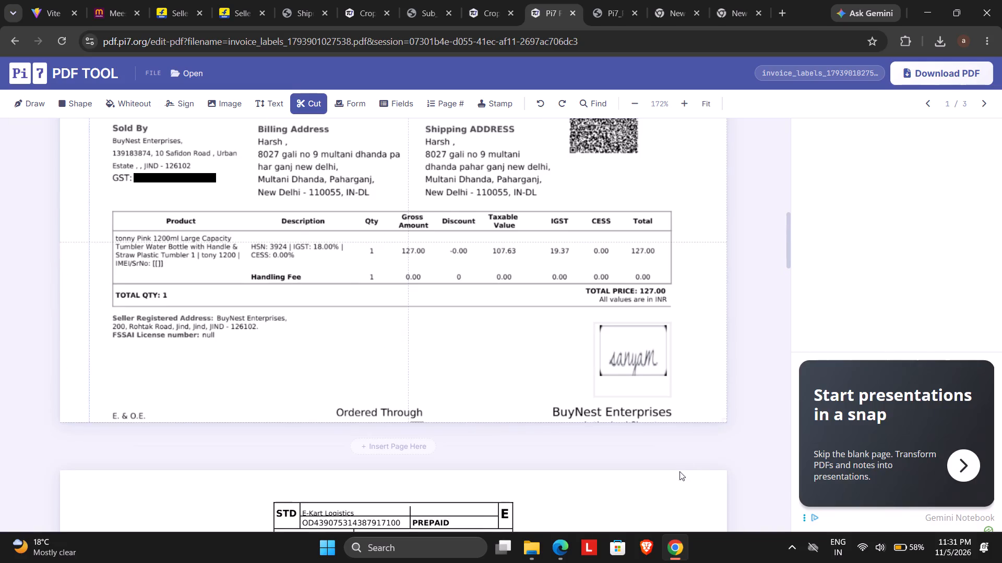
drag(679, 471, 675, 484)
drag(649, 392, 656, 501)
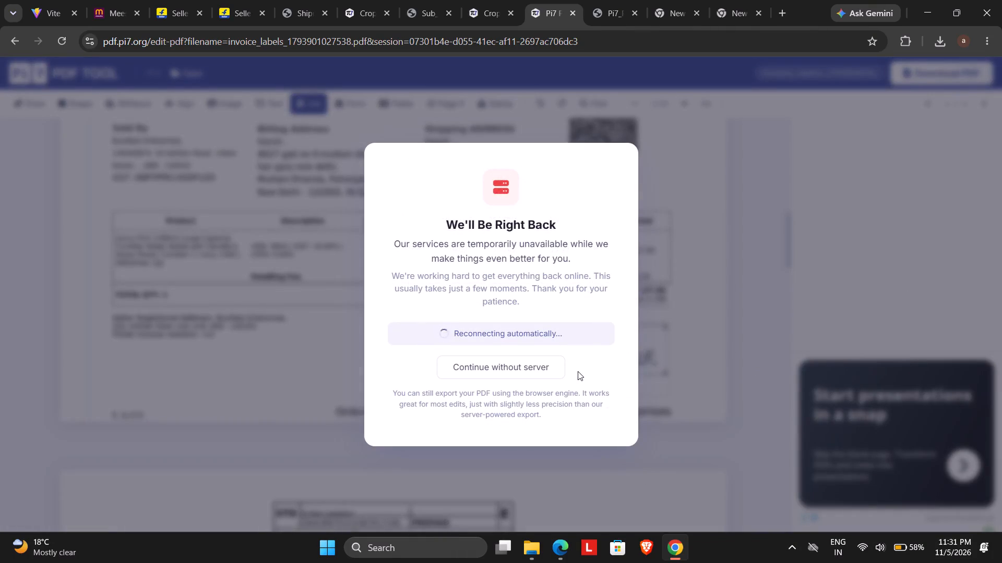
click(529, 366)
click(834, 300)
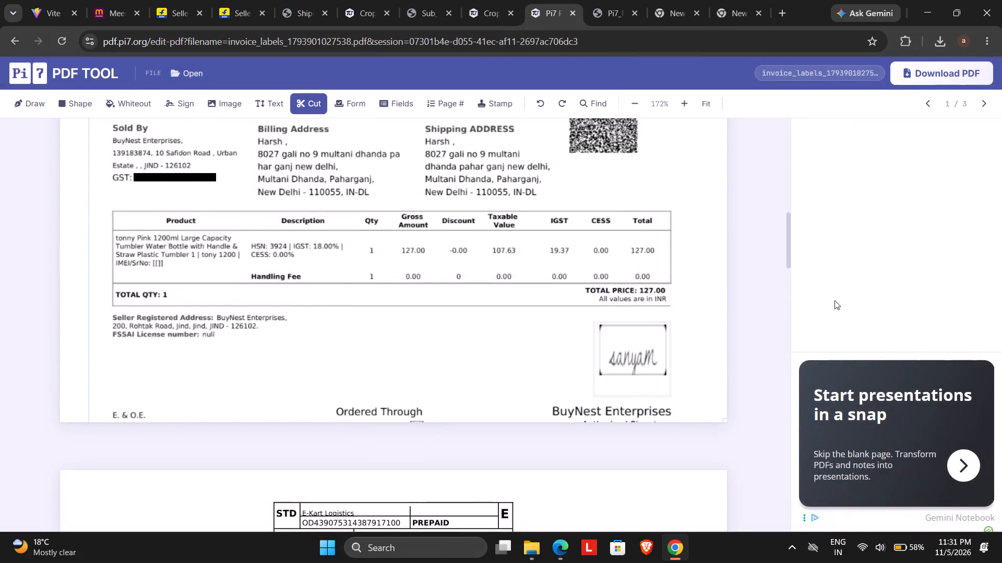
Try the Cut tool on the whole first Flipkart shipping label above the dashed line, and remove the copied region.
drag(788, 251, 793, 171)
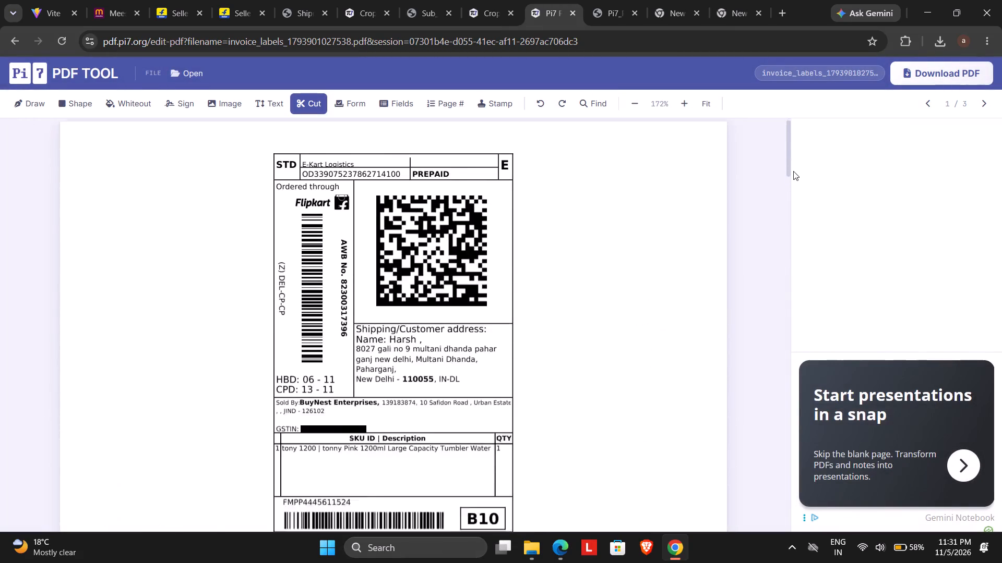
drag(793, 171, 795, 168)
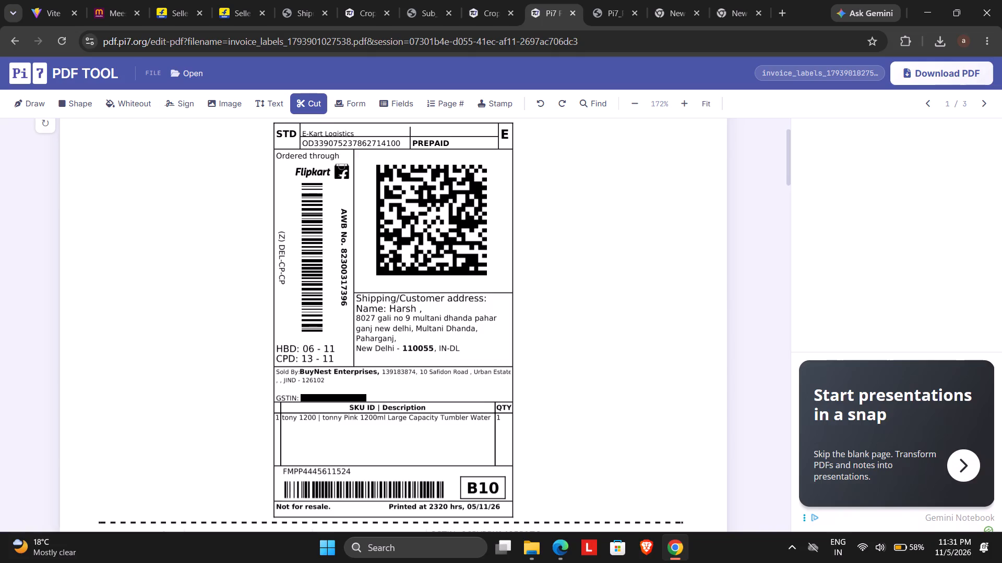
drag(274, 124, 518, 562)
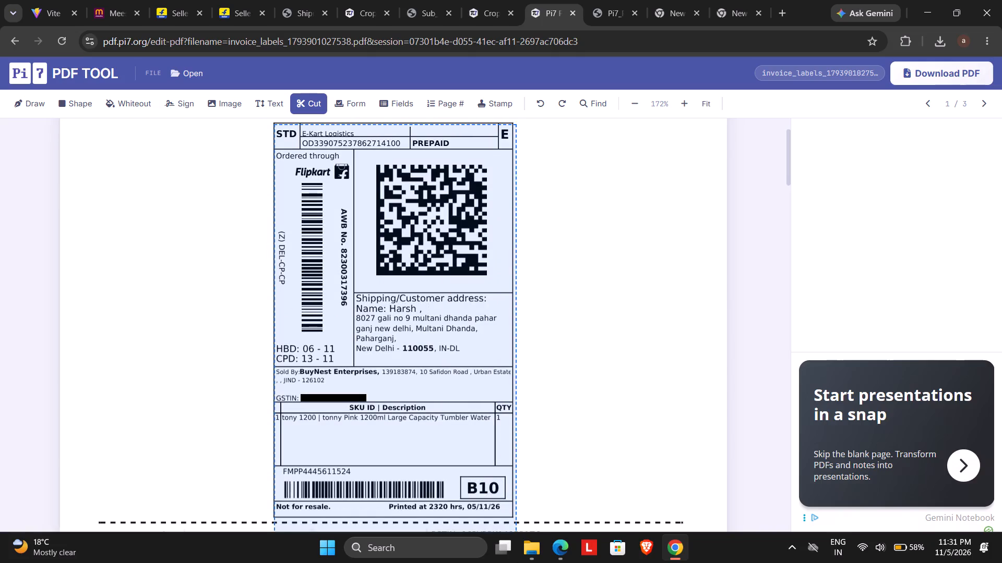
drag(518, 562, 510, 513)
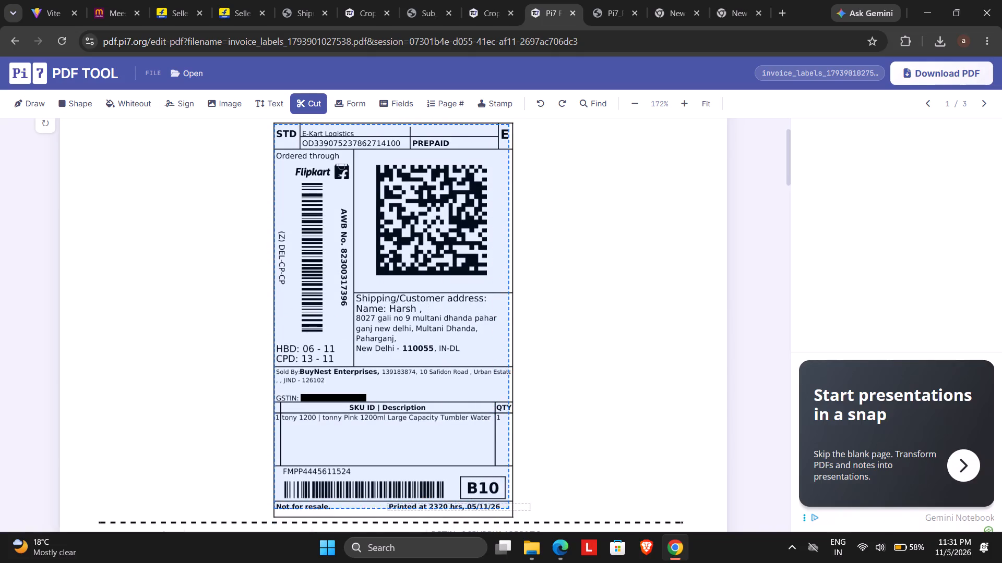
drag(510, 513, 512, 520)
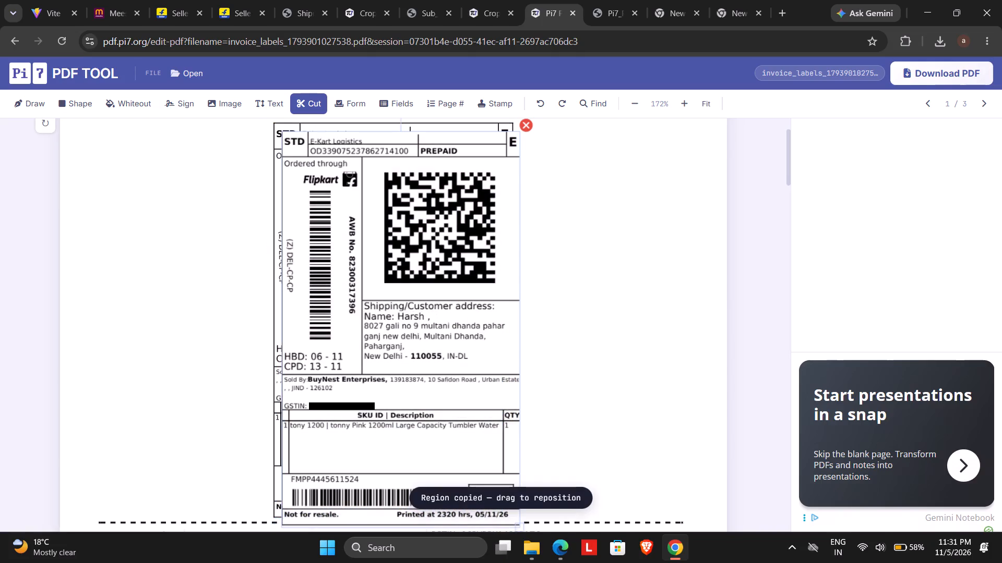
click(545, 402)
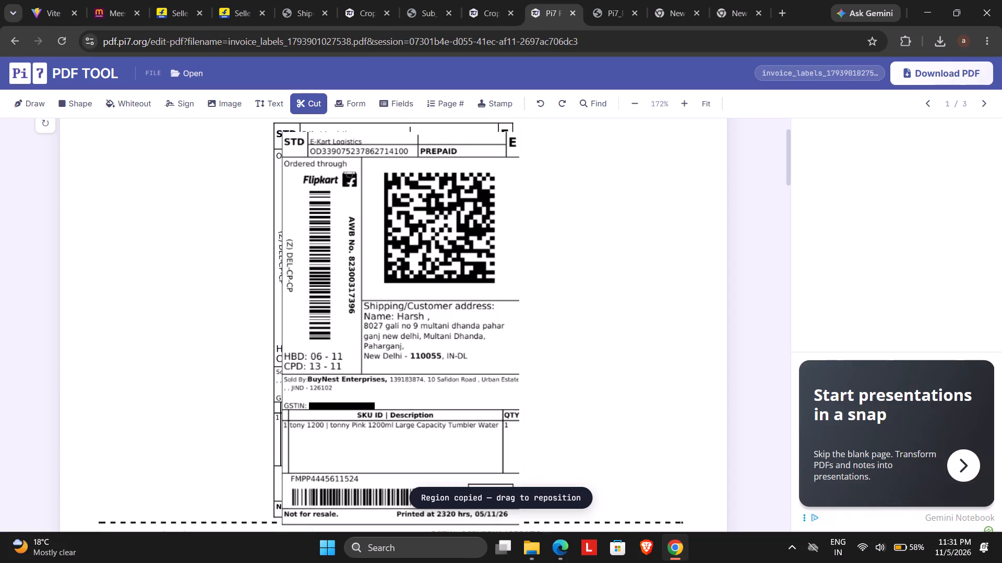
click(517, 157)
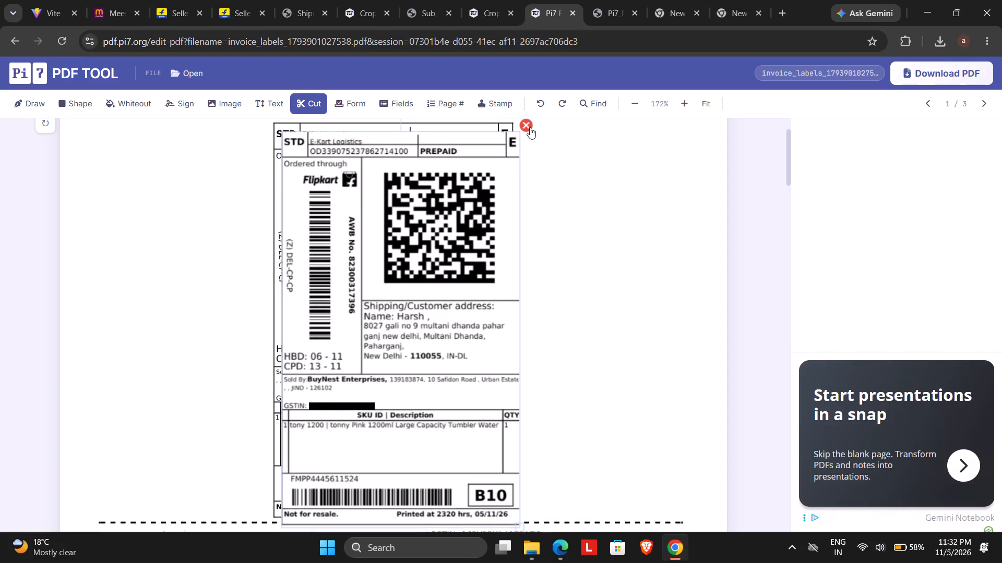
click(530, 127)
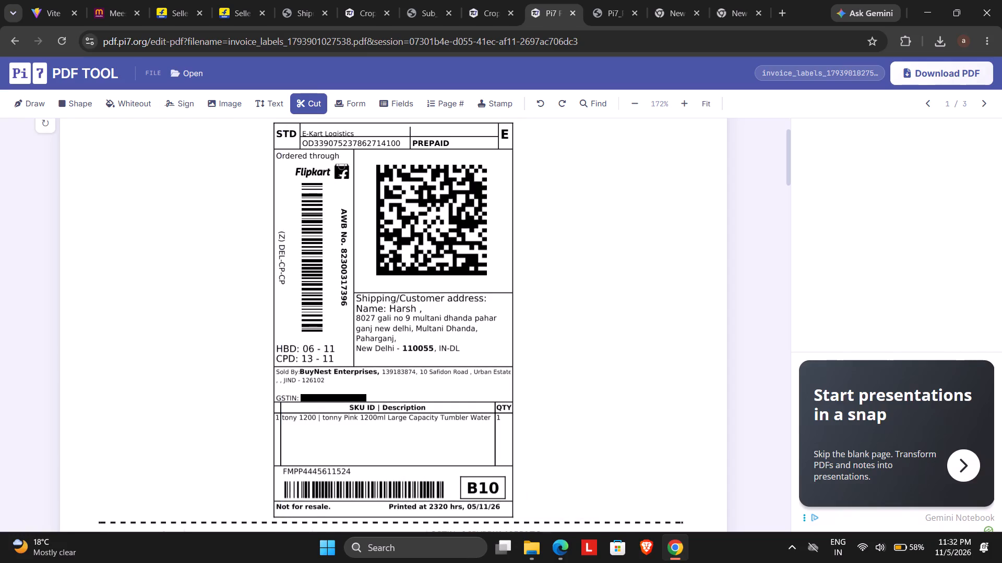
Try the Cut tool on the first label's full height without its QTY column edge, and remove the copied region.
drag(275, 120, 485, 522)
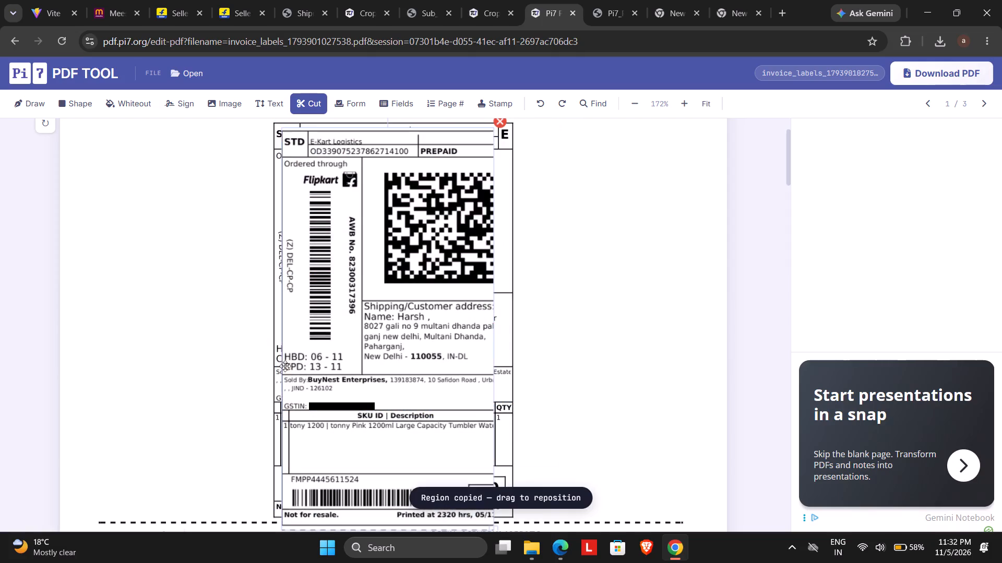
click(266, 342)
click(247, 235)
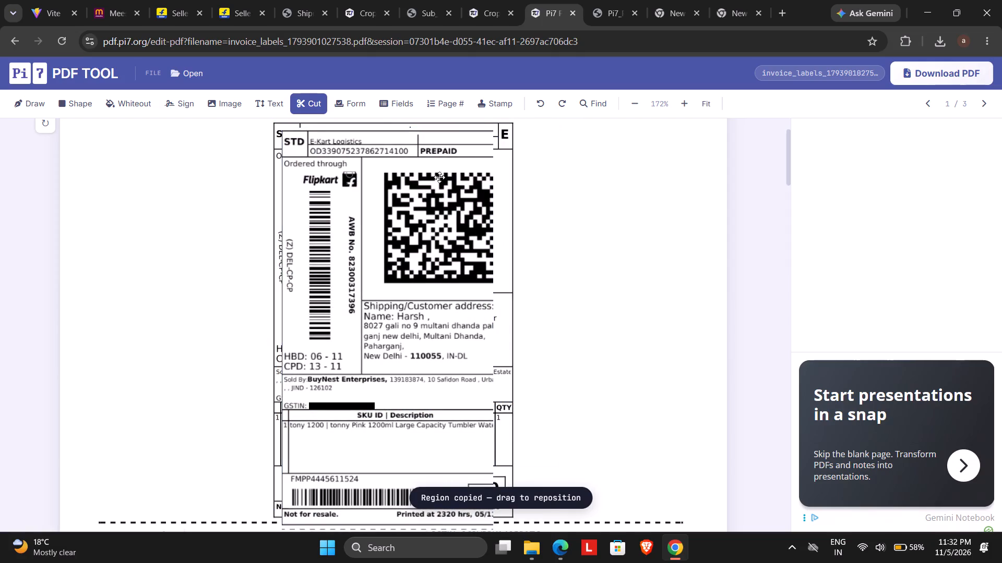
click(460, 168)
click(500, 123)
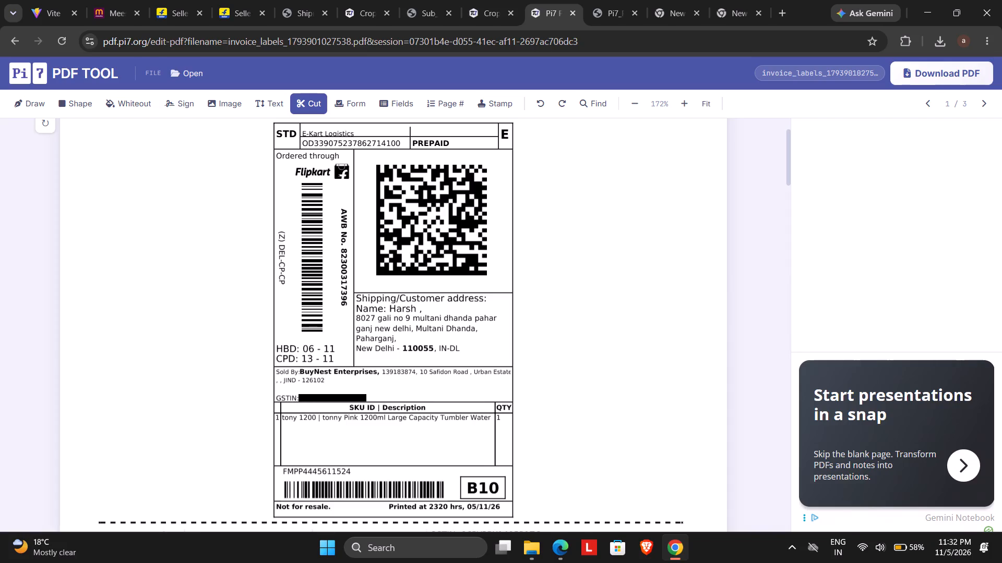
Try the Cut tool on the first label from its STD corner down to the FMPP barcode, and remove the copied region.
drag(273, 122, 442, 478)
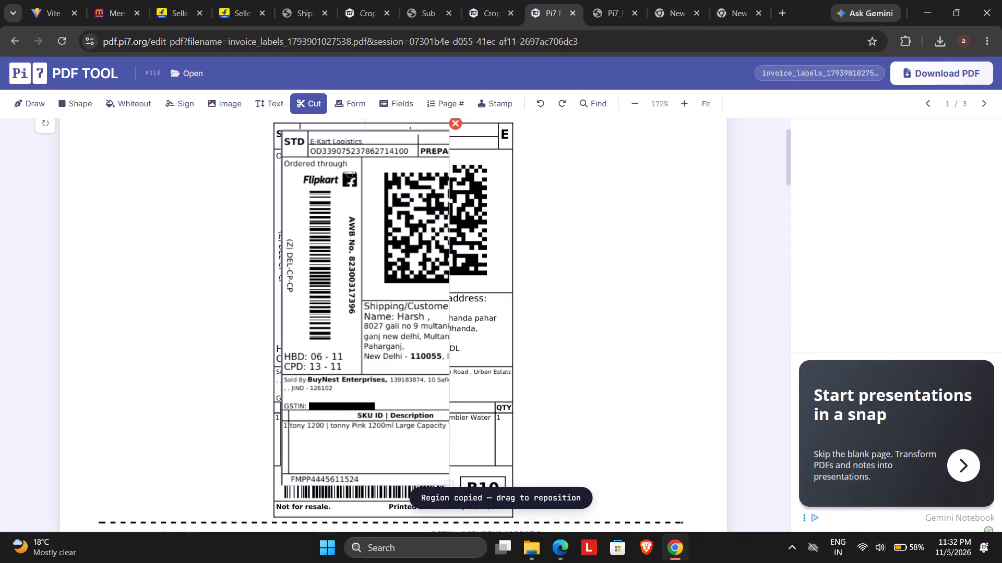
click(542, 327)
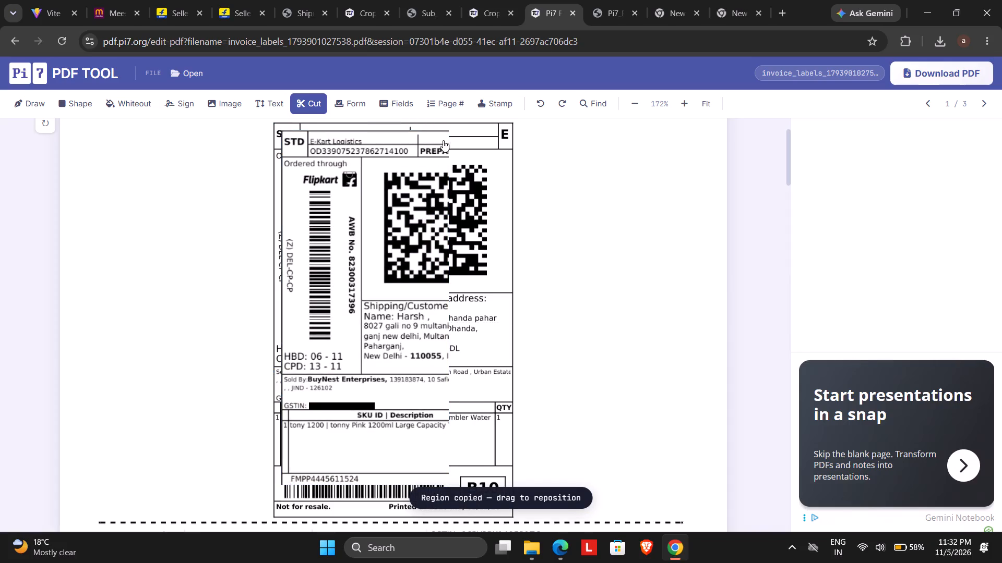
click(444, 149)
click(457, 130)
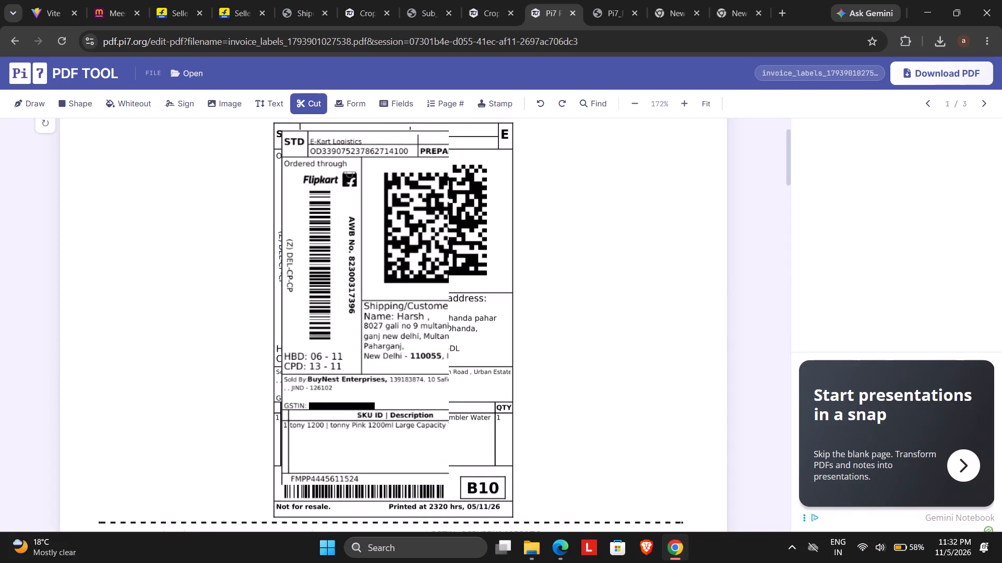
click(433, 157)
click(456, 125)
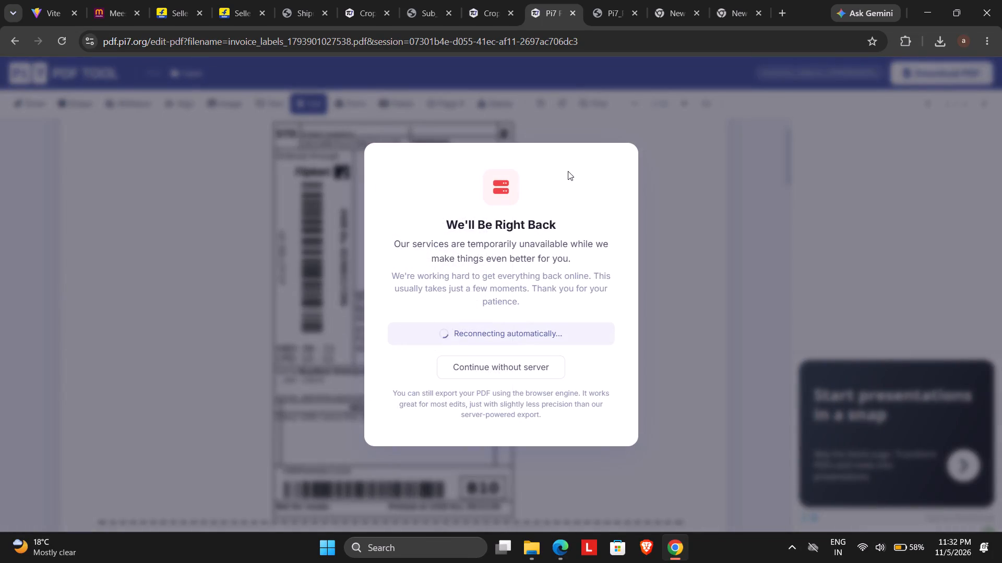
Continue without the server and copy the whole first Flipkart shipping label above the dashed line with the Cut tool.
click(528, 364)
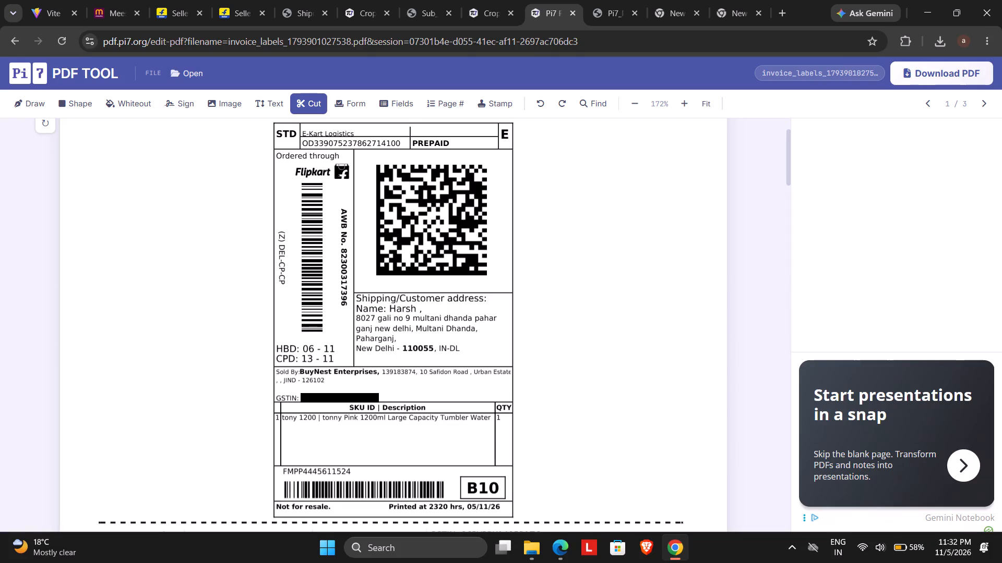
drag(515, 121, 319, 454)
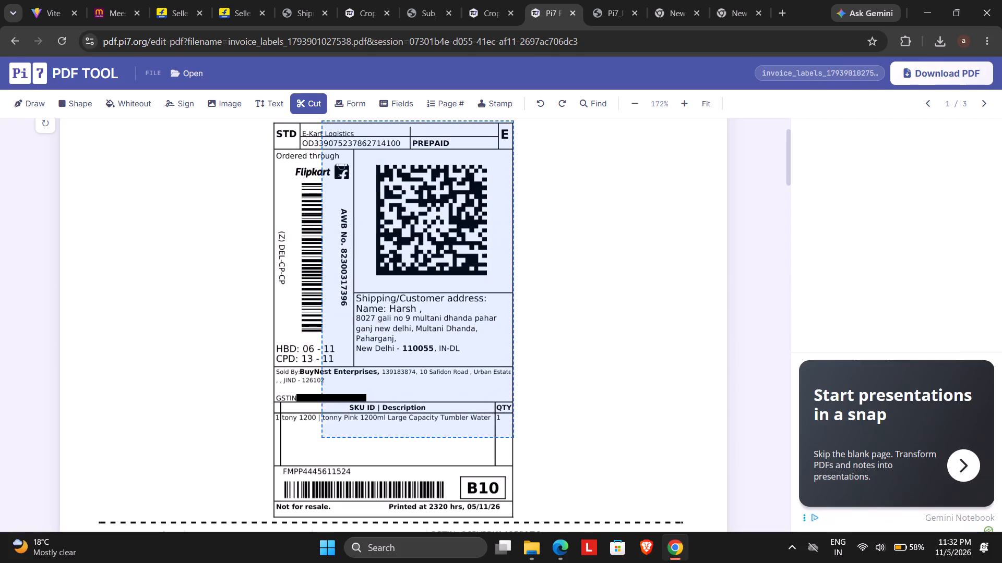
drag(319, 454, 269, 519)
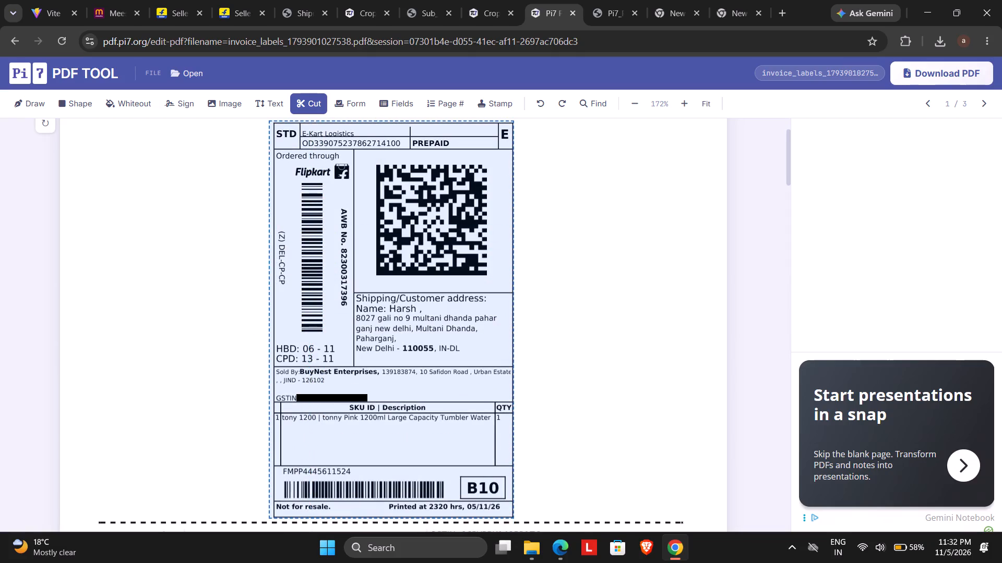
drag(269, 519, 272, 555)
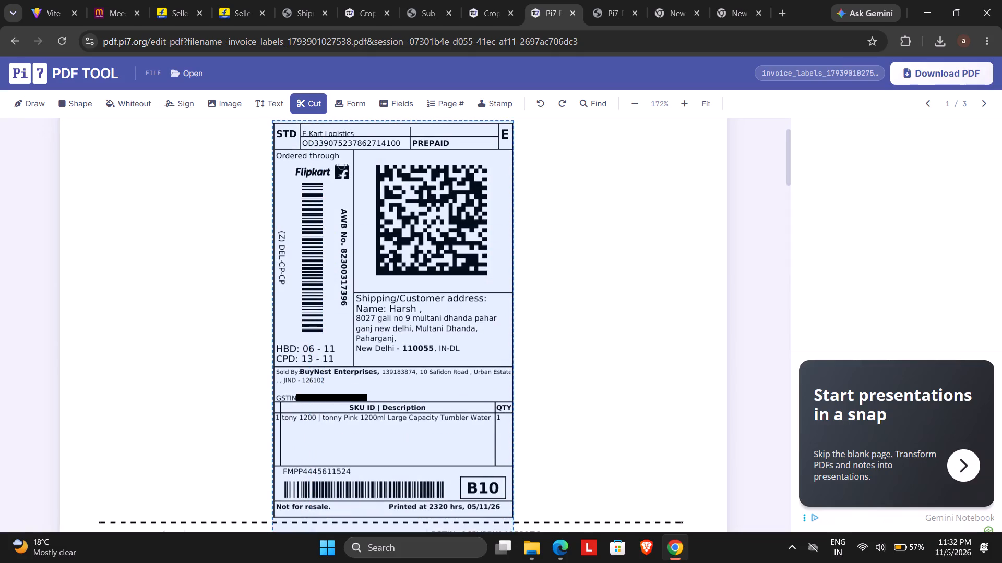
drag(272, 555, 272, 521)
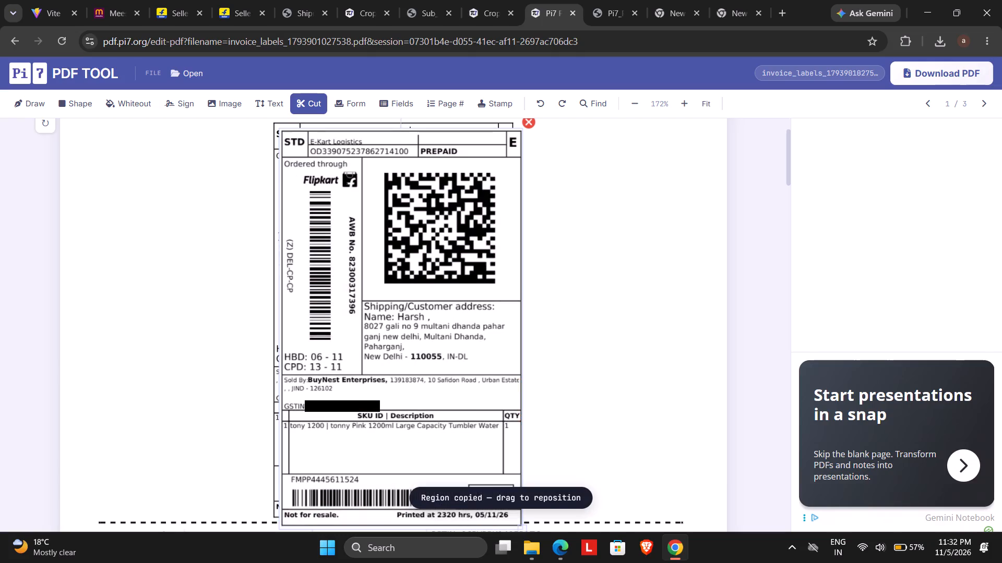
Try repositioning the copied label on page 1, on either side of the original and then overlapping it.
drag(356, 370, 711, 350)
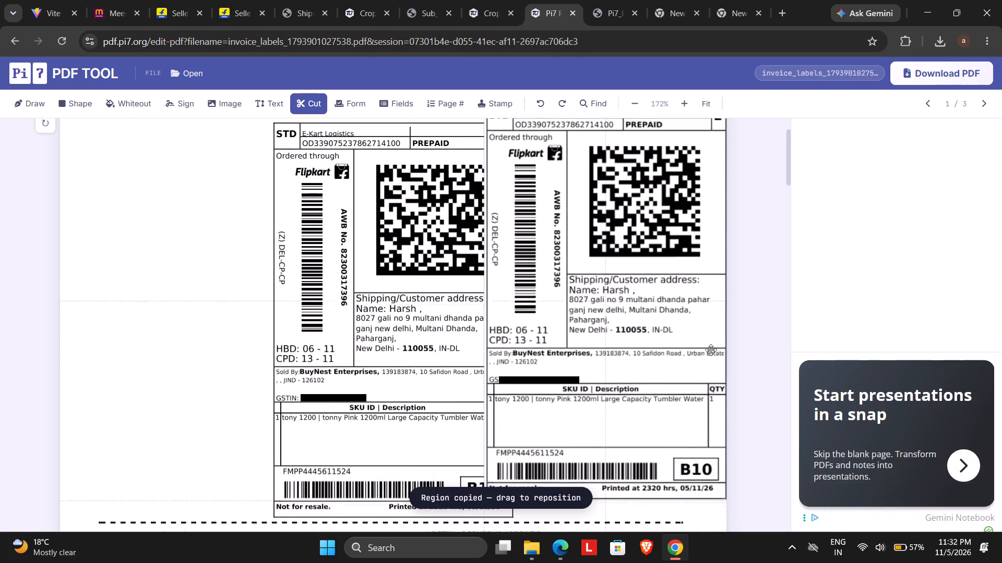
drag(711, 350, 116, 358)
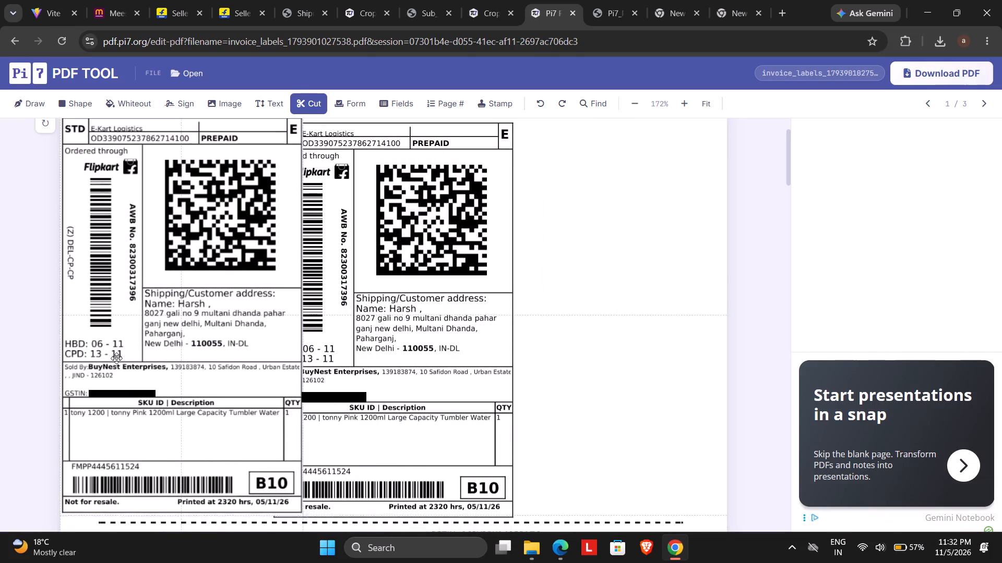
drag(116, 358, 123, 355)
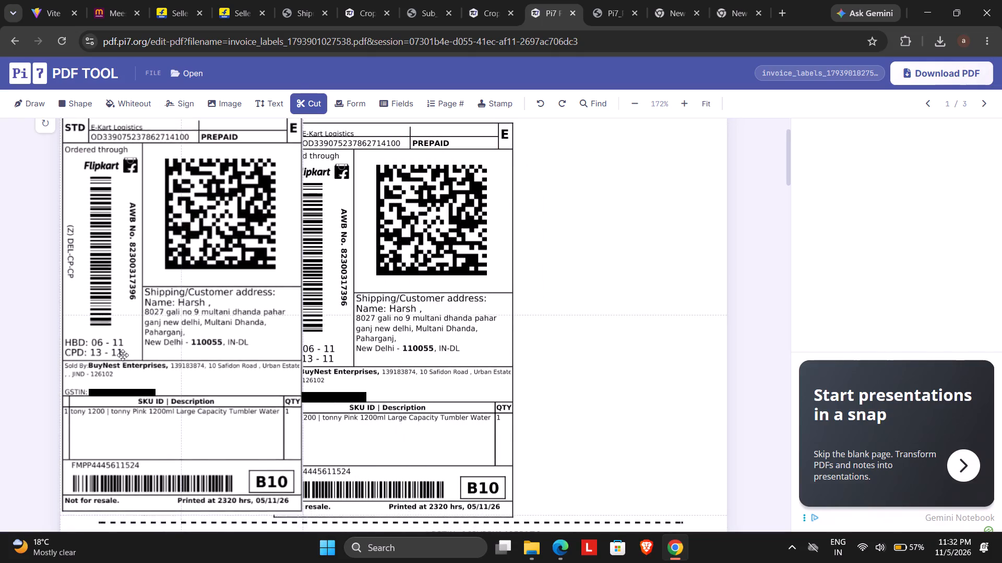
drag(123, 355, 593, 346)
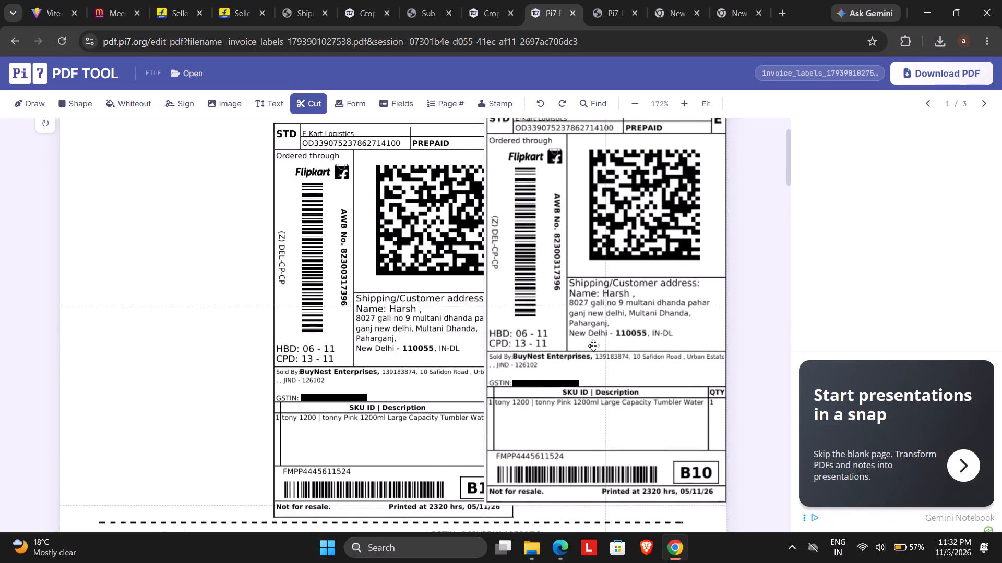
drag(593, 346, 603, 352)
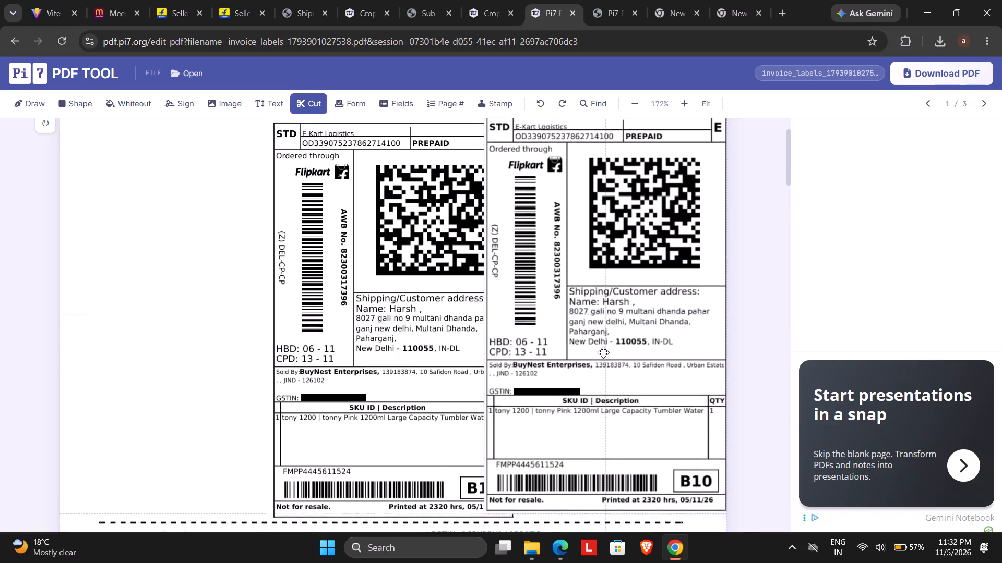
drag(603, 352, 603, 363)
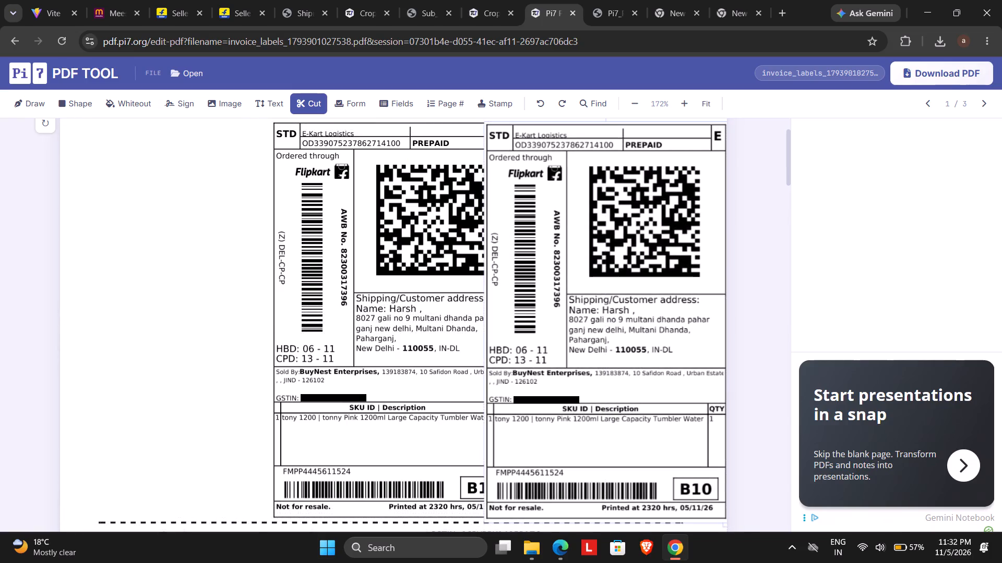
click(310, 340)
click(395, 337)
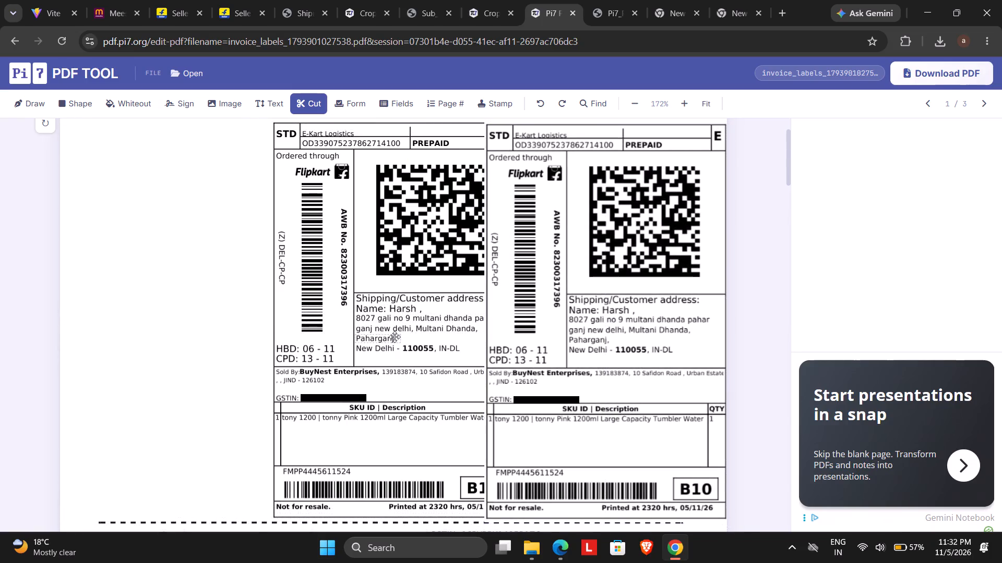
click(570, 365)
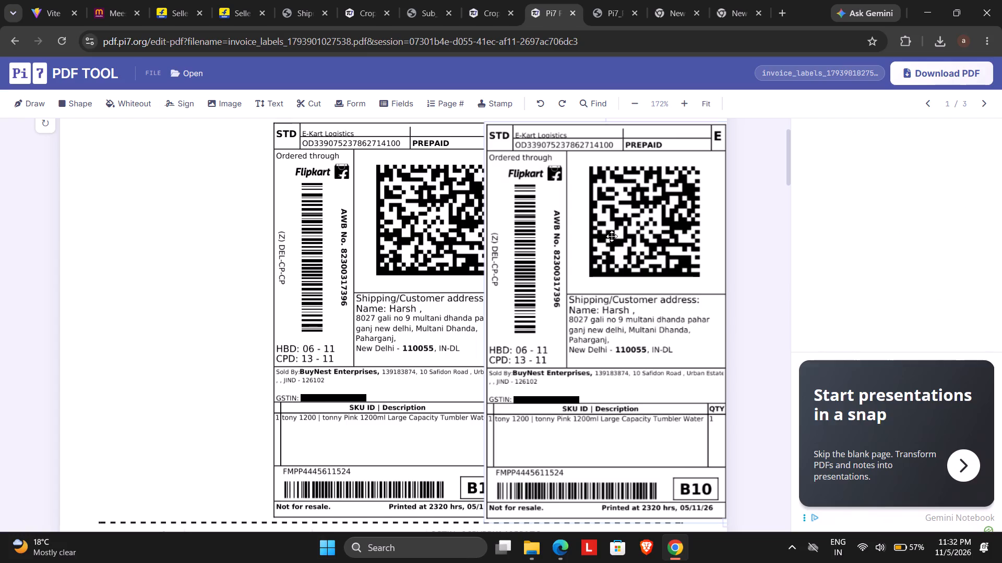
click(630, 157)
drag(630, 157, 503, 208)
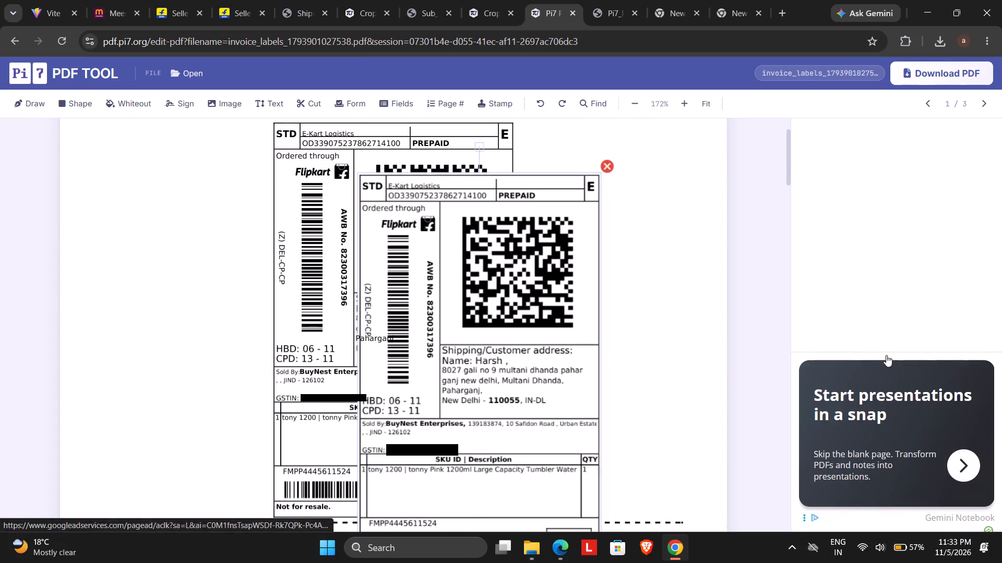
Examine the document down to page 3's label and tax invoice, and open the page numbering options.
drag(793, 164, 802, 246)
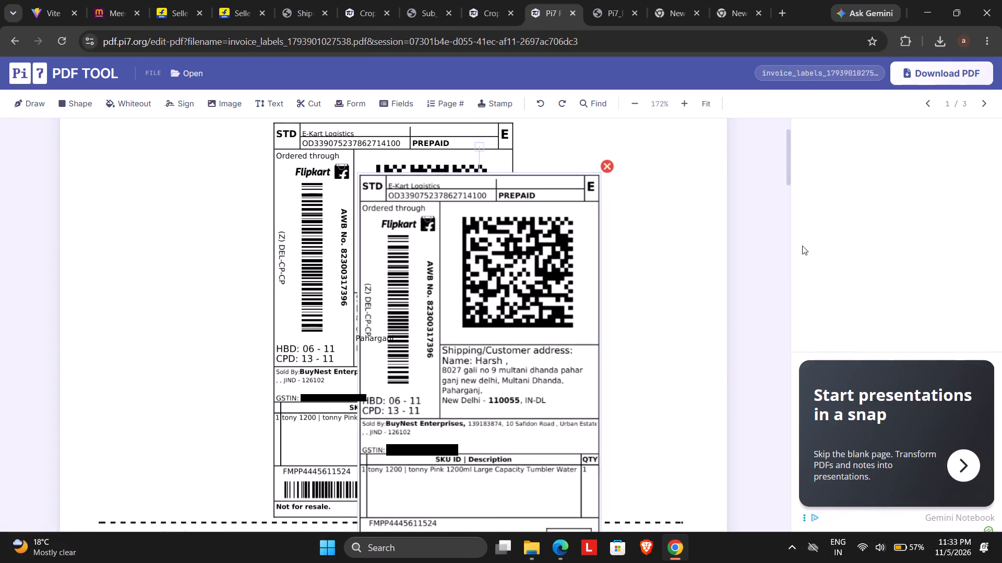
drag(802, 246, 805, 313)
drag(790, 165, 785, 474)
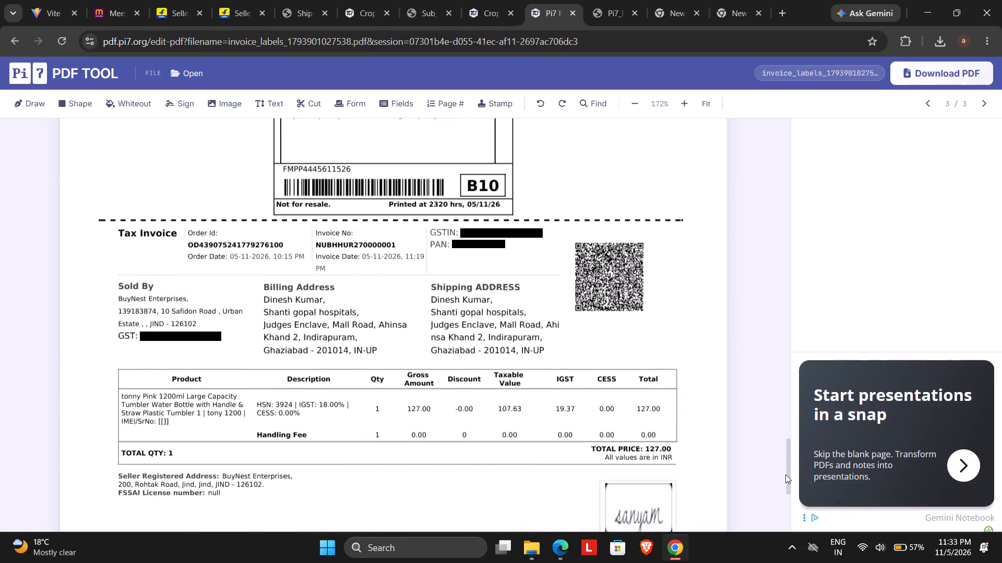
drag(791, 467, 799, 562)
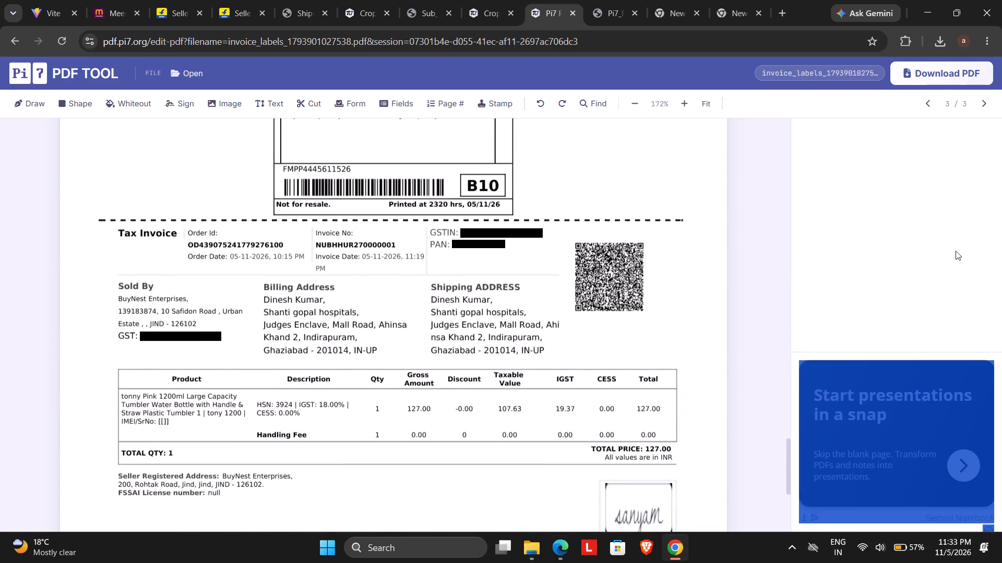
click(988, 102)
click(935, 151)
triple_click(935, 151)
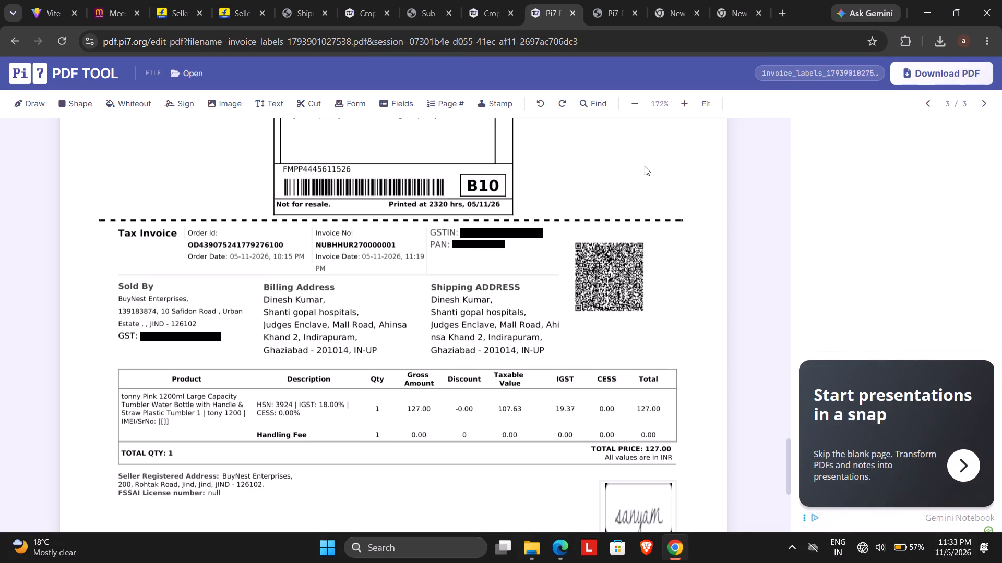
click(458, 107)
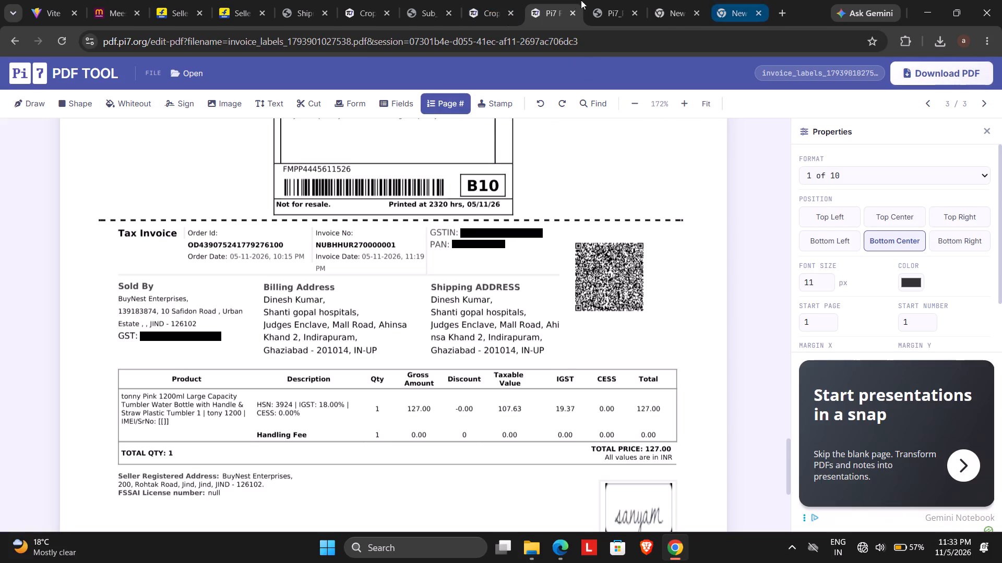
Close the Pi7 PDF editor page for the invoice labels file, discarding the unsaved changes.
click(571, 11)
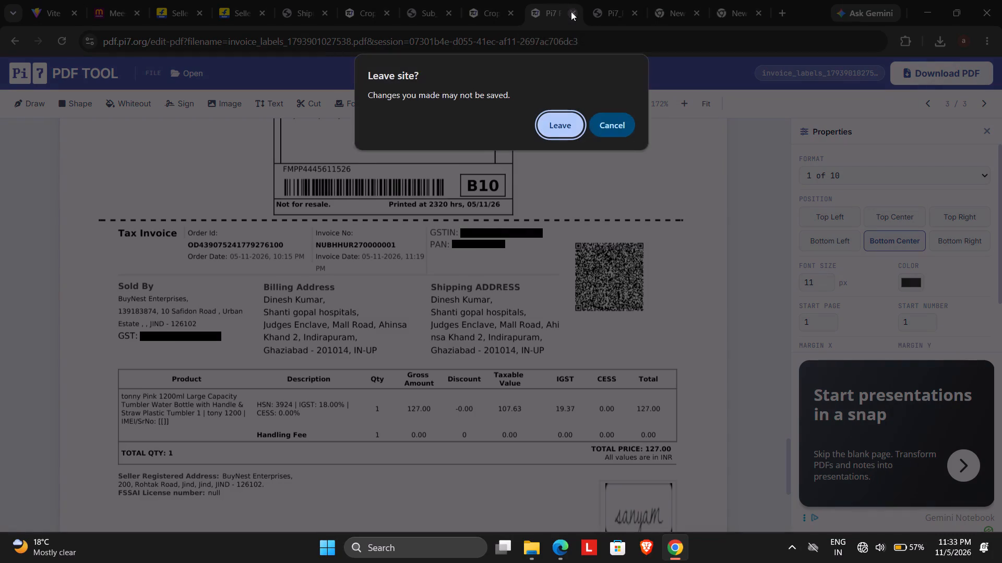
click(566, 124)
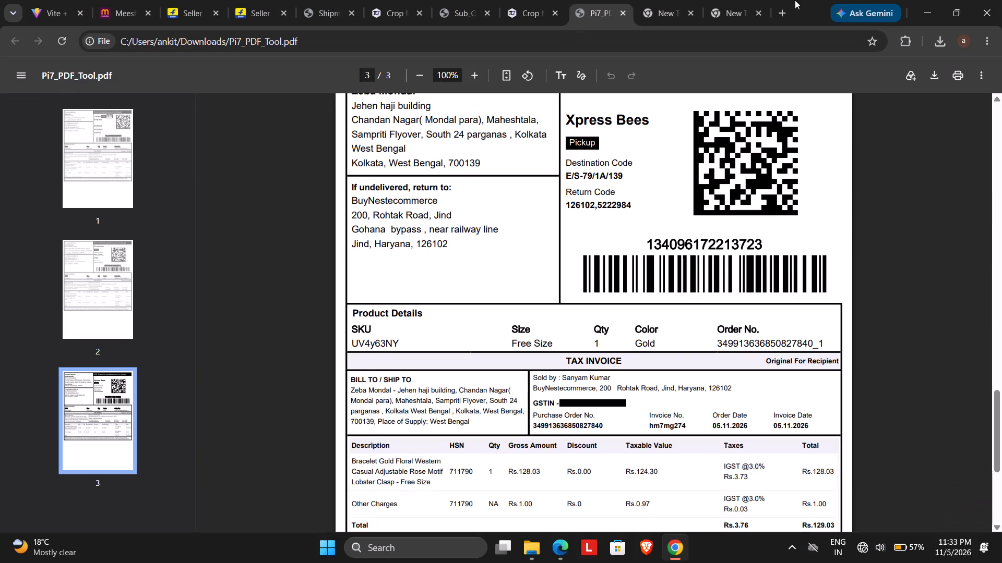
click(783, 13)
click(729, 39)
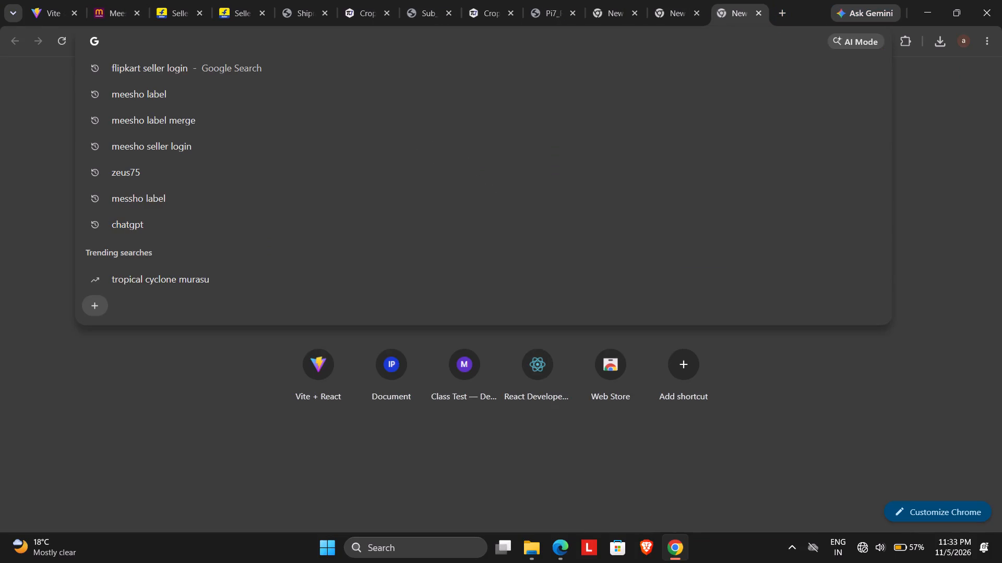
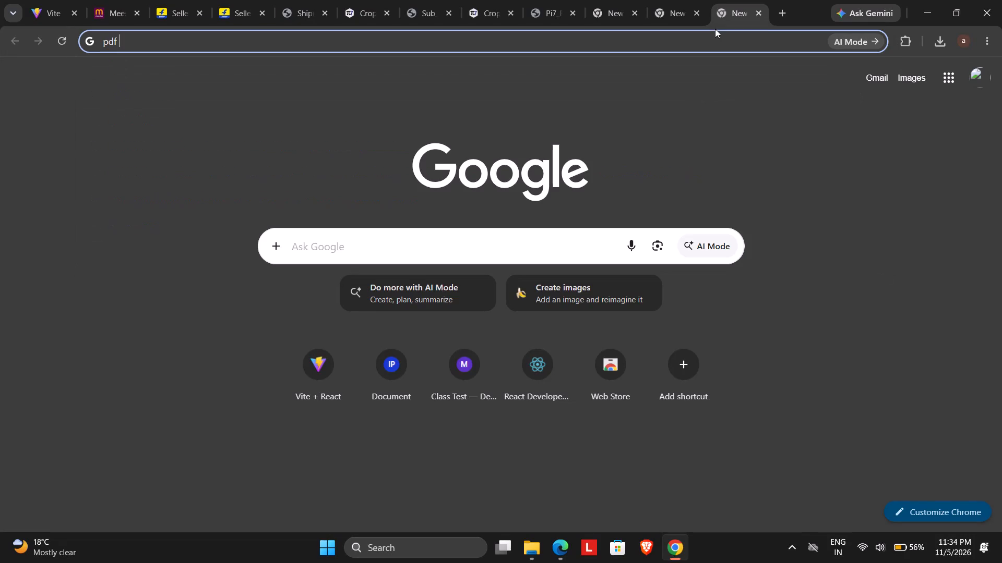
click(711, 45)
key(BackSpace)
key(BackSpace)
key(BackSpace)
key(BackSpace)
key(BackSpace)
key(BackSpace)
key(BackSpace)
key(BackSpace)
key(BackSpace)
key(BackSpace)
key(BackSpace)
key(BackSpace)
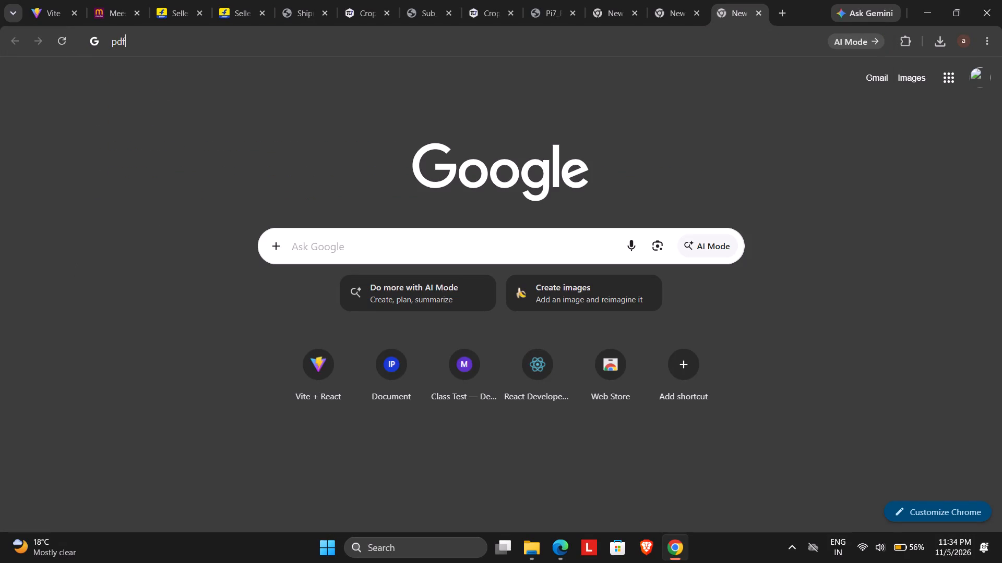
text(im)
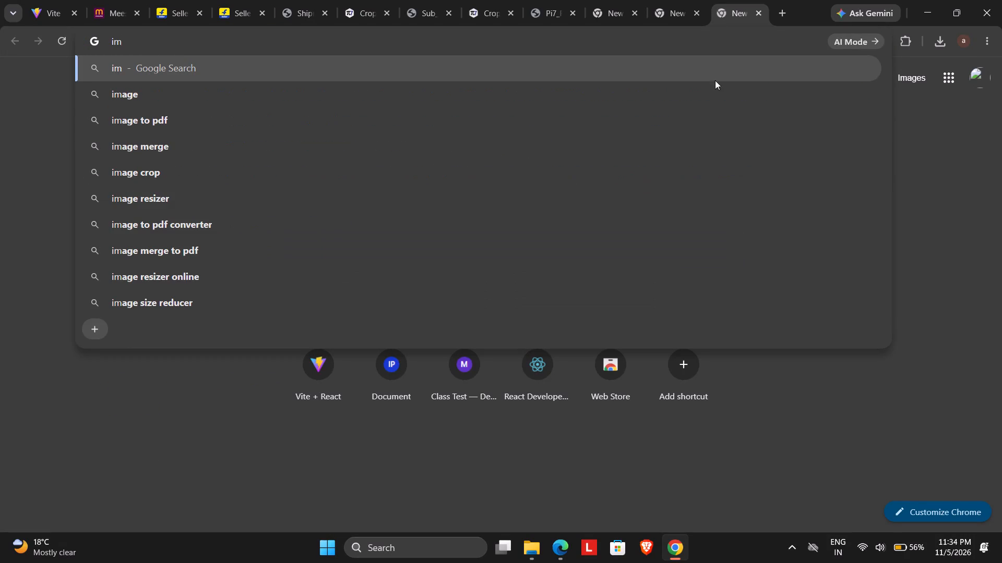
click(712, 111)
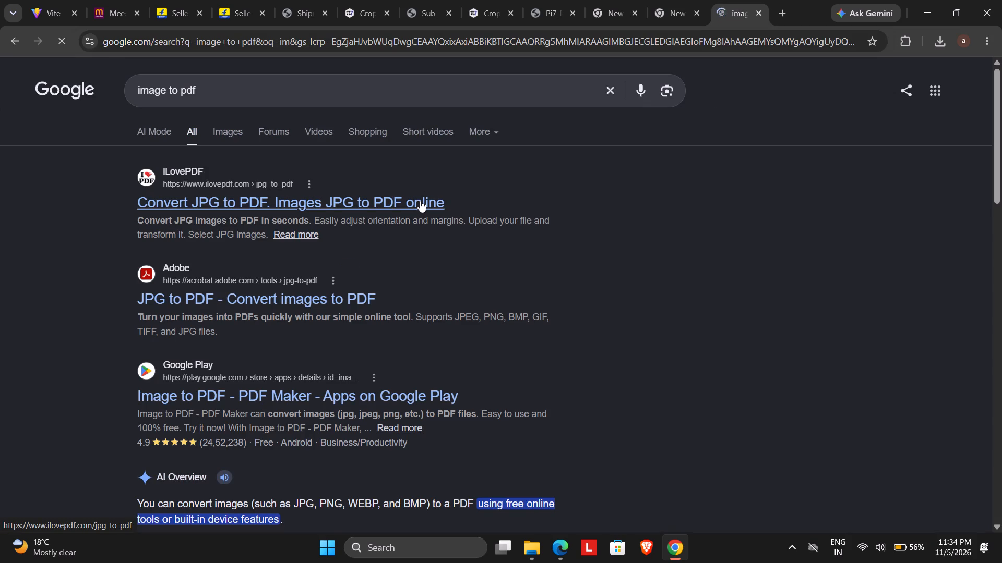
Change the web search query to "pdf to image" and run the search.
click(398, 82)
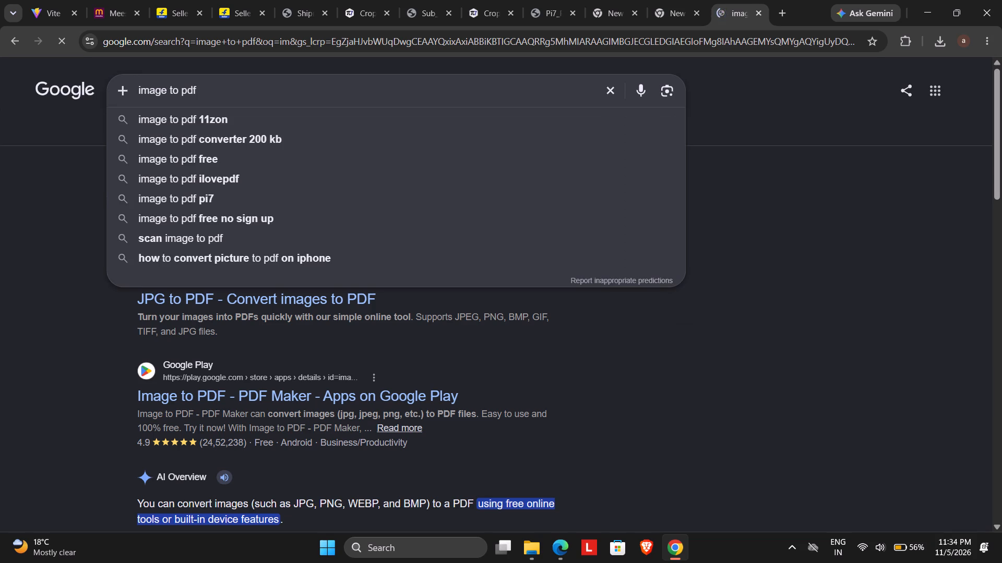
key(BackSpace)
key(BackSpace)
key(BackSpace)
key(BackSpace)
key(BackSpace)
key(BackSpace)
key(BackSpace)
key(BackSpace)
key(BackSpace)
key(BackSpace)
key(BackSpace)
key(BackSpace)
key(BackSpace)
key(BackSpace)
key(BackSpace)
key(BackSpace)
key(BackSpace)
key(BackSpace)
key(BackSpace)
key(BackSpace)
key(p)
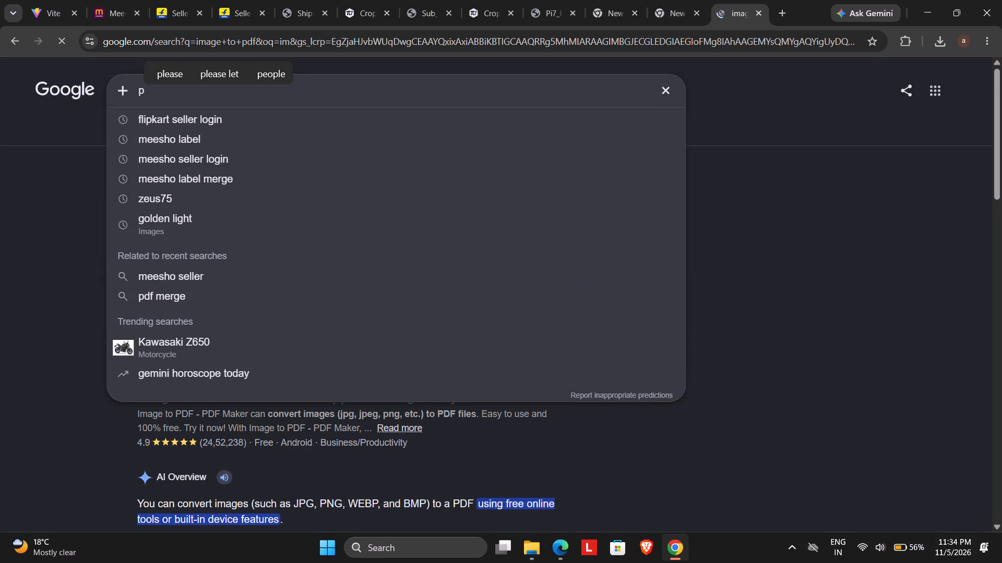
text(df)
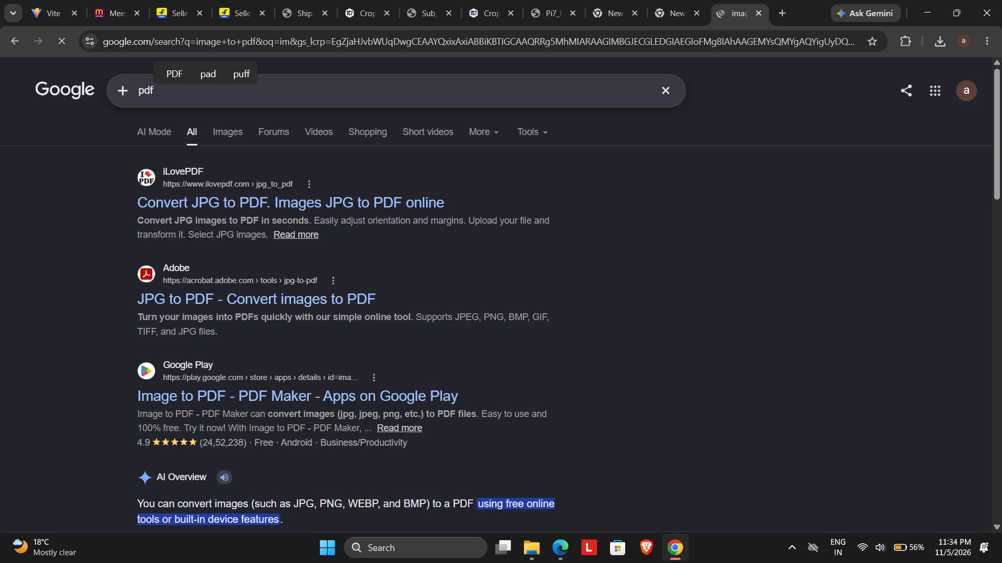
key(space)
text(to im)
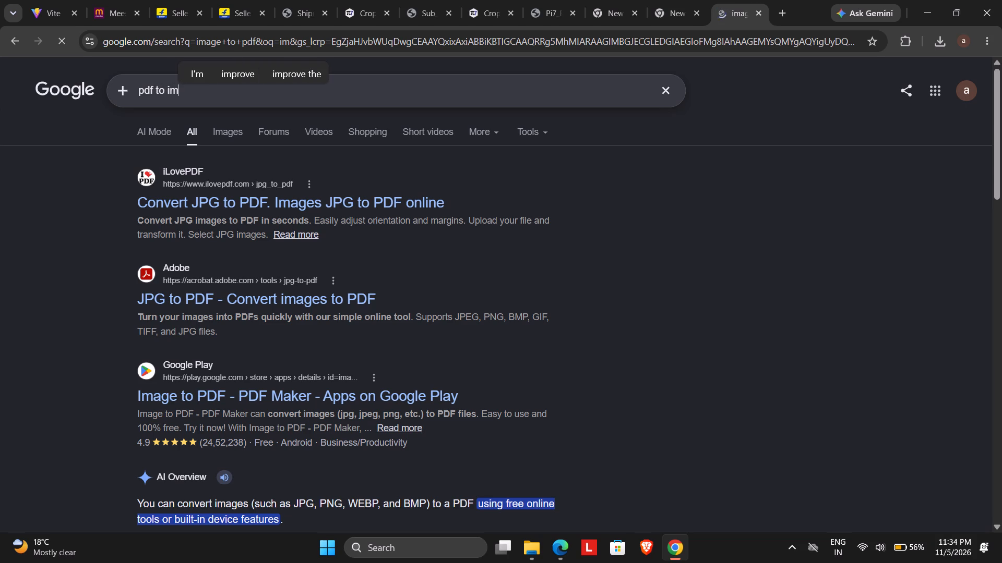
text(age)
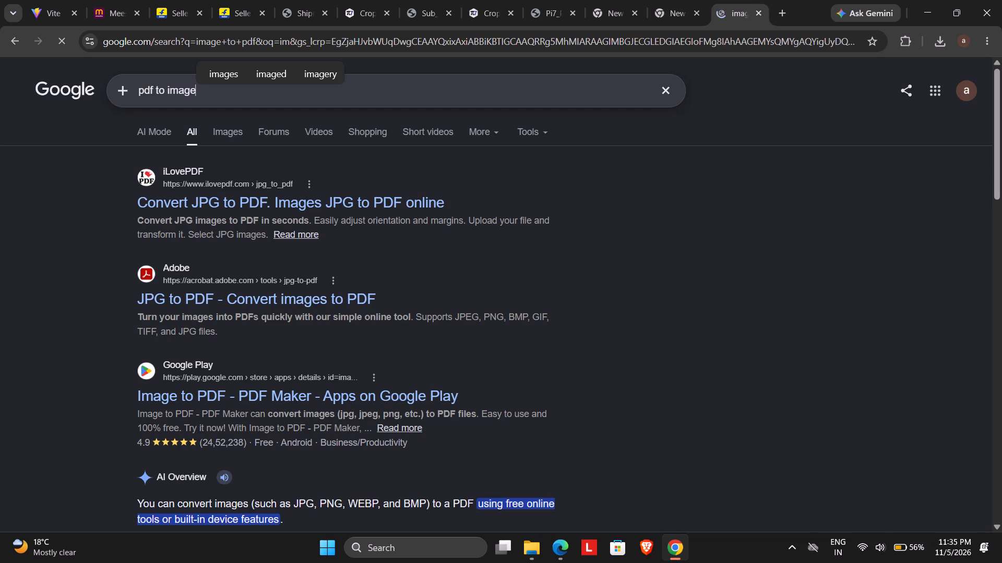
key(Return)
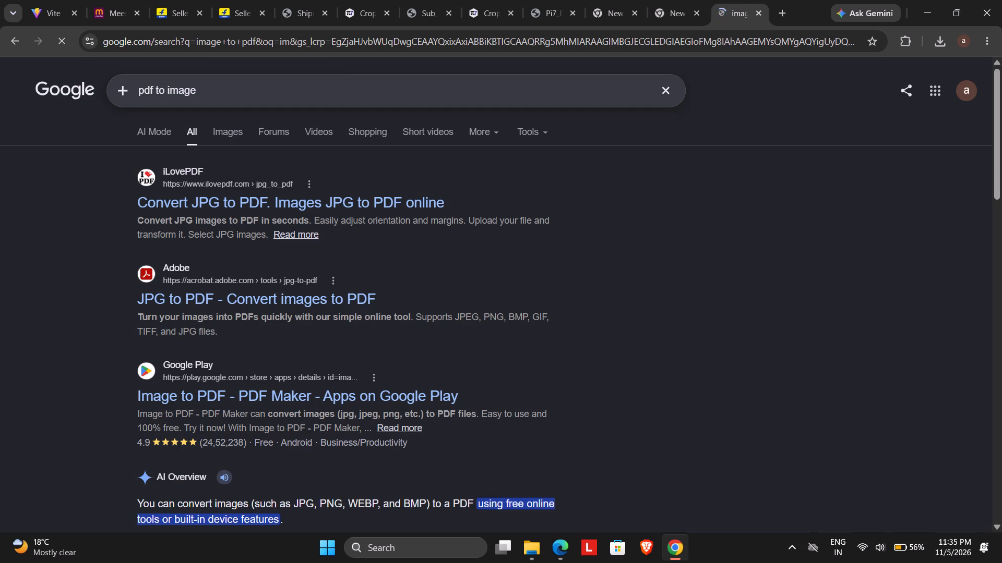
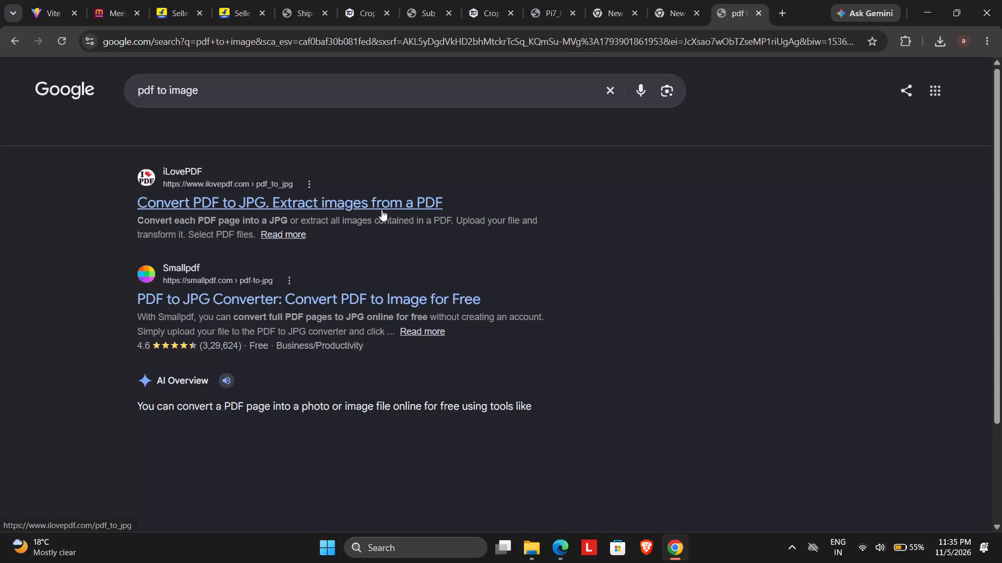
Open the iLovePDF converter page for converting PDF to JPG from the search results.
click(381, 210)
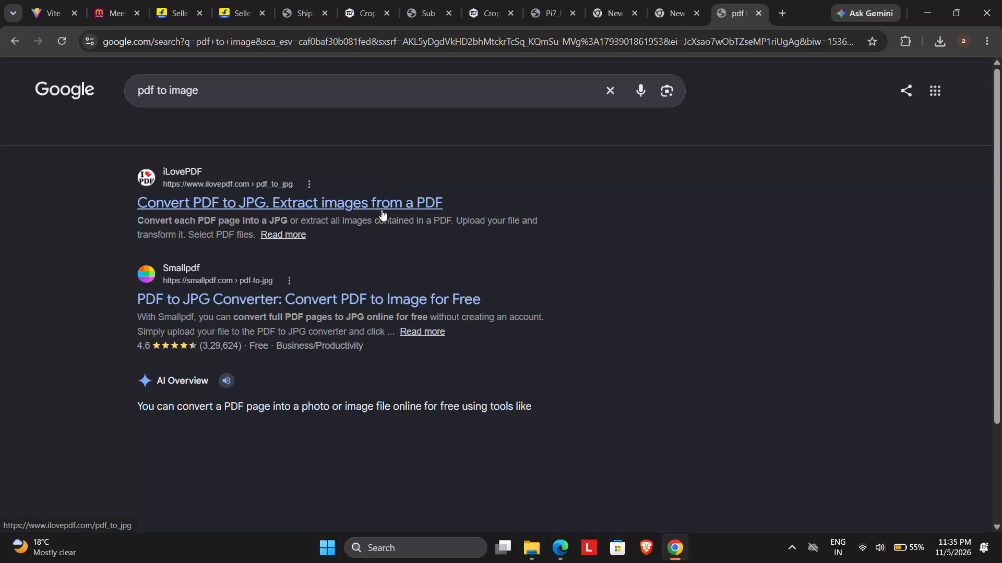
click(383, 206)
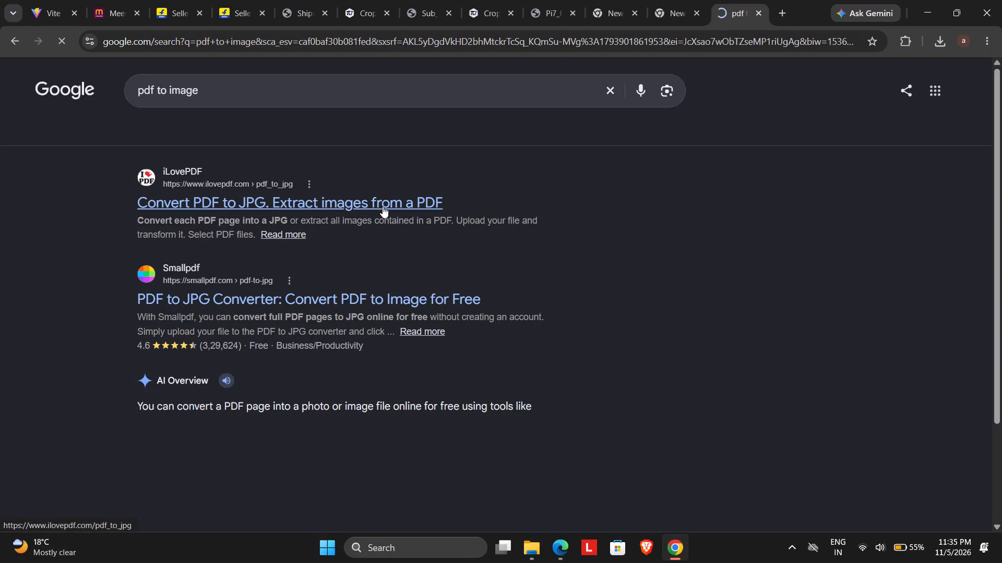
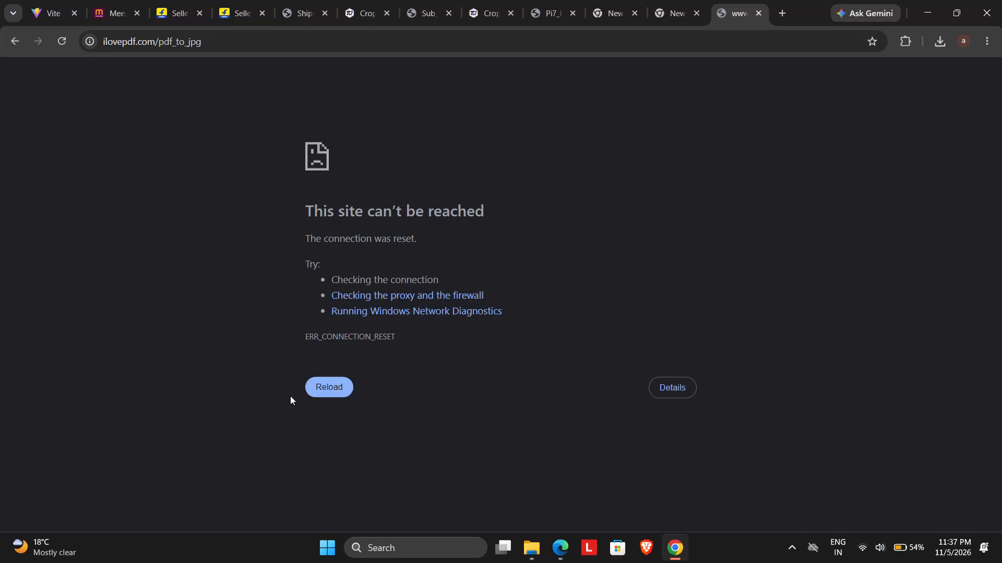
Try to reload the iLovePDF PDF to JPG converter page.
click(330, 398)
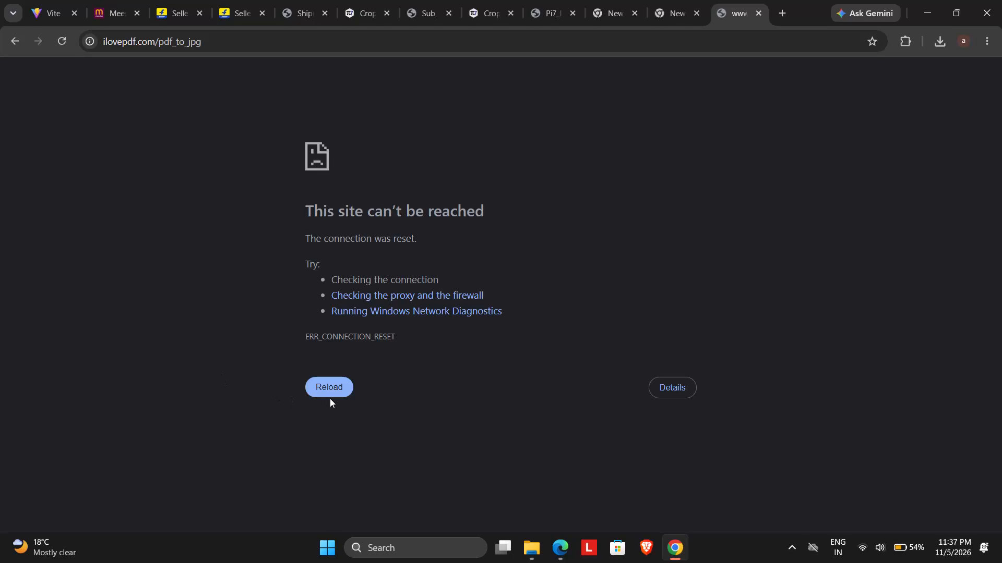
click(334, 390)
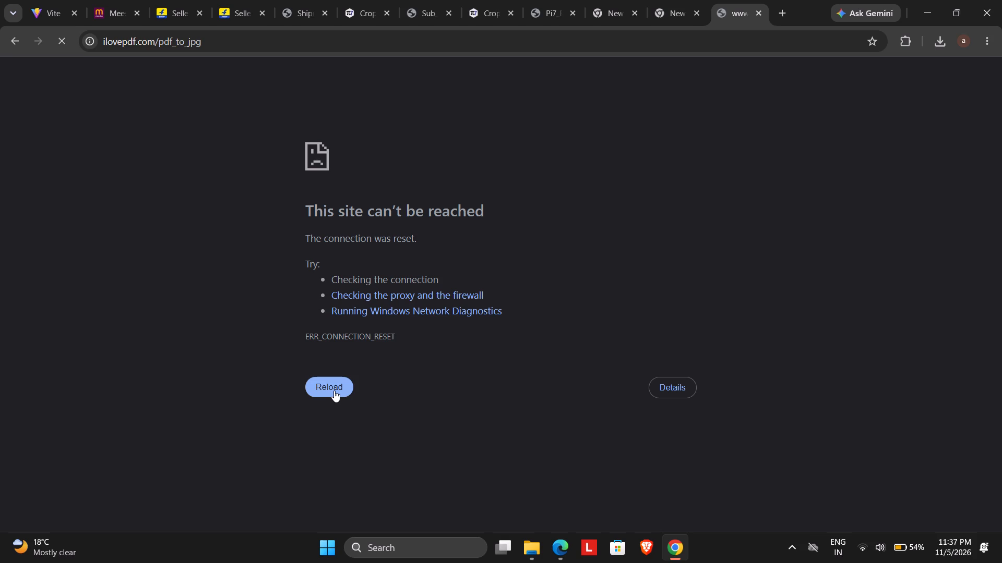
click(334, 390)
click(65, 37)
Search Google for "pdf to image" in a new browser tab, reloading the results page.
click(777, 16)
click(703, 40)
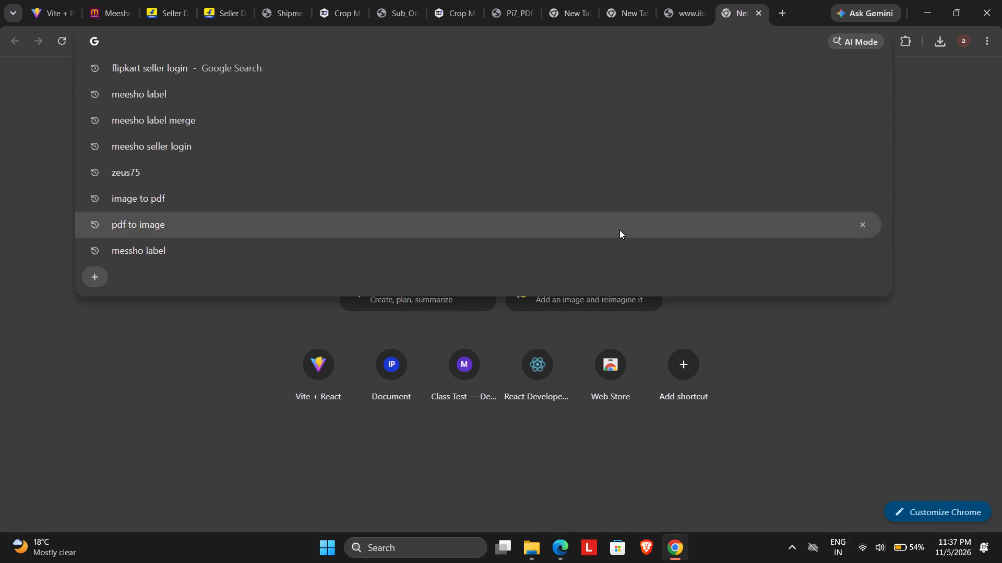
click(619, 230)
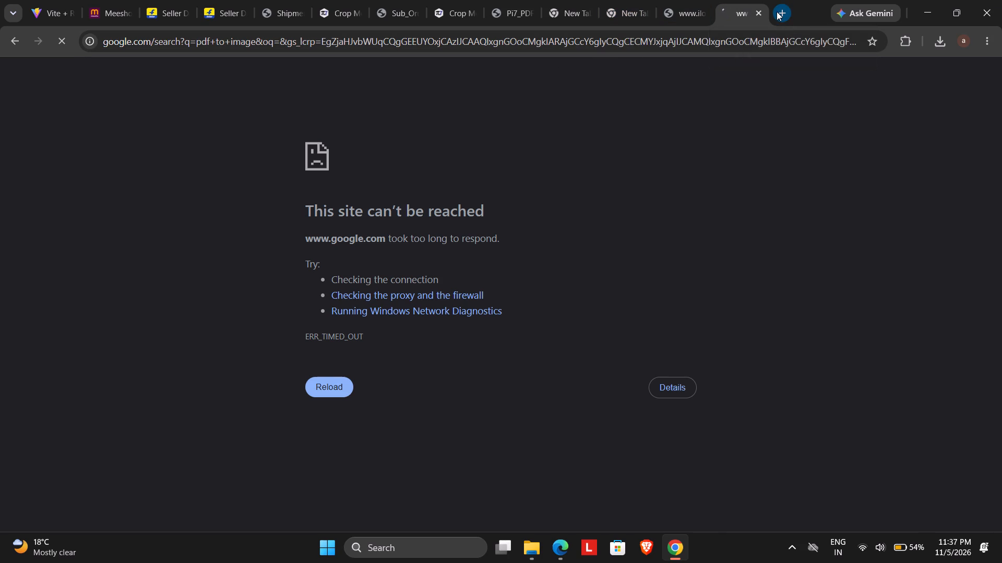
click(337, 383)
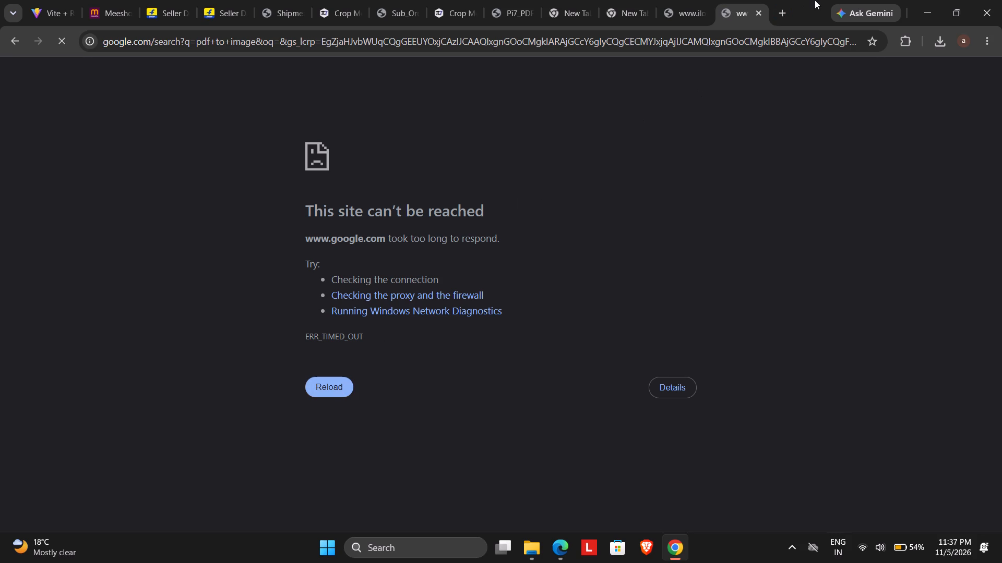